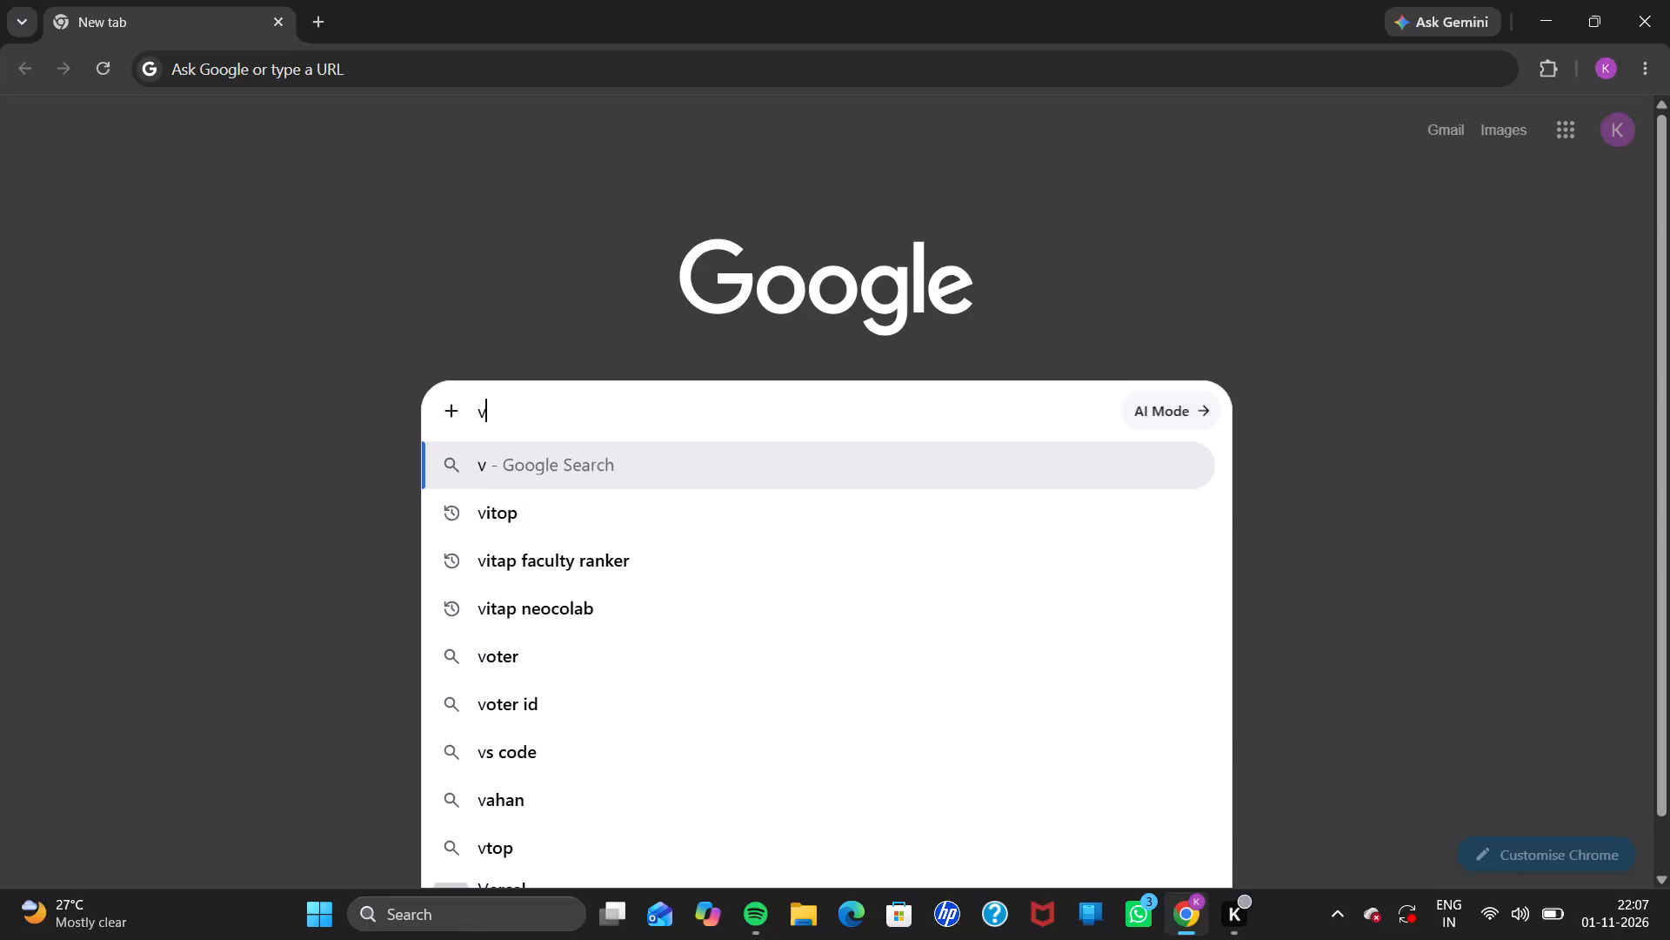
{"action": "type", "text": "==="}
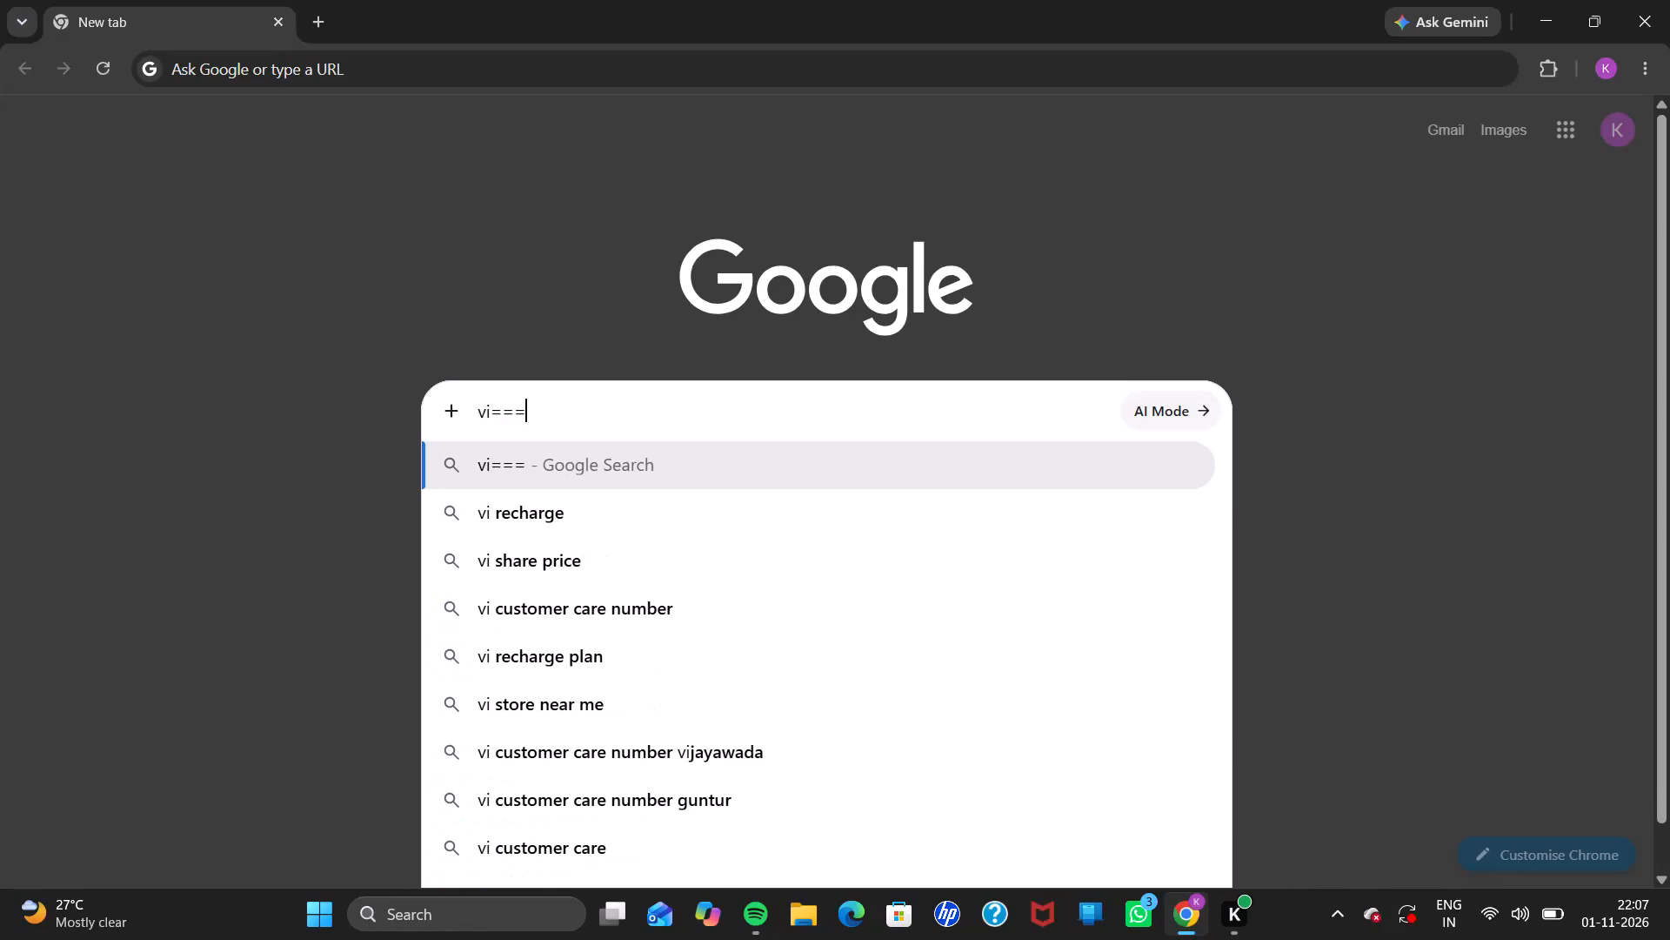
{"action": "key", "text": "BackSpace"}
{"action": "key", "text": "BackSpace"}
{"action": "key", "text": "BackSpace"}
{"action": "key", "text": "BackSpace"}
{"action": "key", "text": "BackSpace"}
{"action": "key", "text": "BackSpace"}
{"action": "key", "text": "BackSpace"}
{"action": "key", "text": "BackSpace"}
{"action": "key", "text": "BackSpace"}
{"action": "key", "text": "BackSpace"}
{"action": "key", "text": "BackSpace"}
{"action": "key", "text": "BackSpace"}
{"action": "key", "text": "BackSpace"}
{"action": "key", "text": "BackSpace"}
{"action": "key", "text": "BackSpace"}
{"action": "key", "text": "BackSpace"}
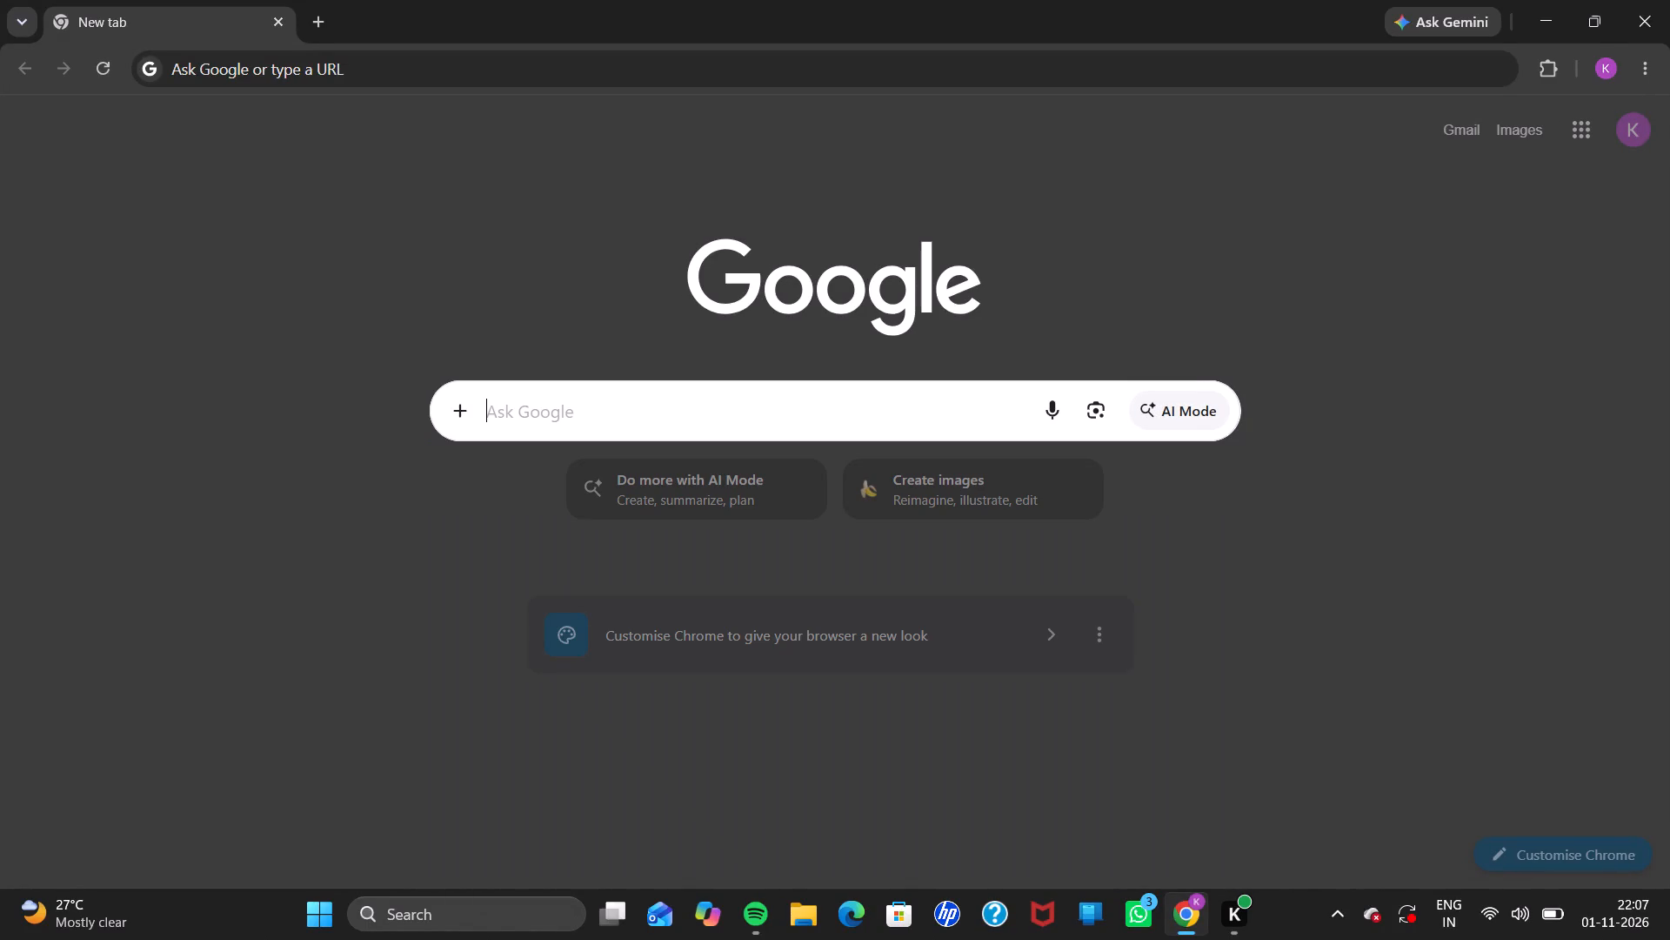
Search the web for "slotify vit ap", open the Slotify timetable scheduler site and get started to reach its course selector.
{"action": "left_click", "coordinate": [808, 71]}
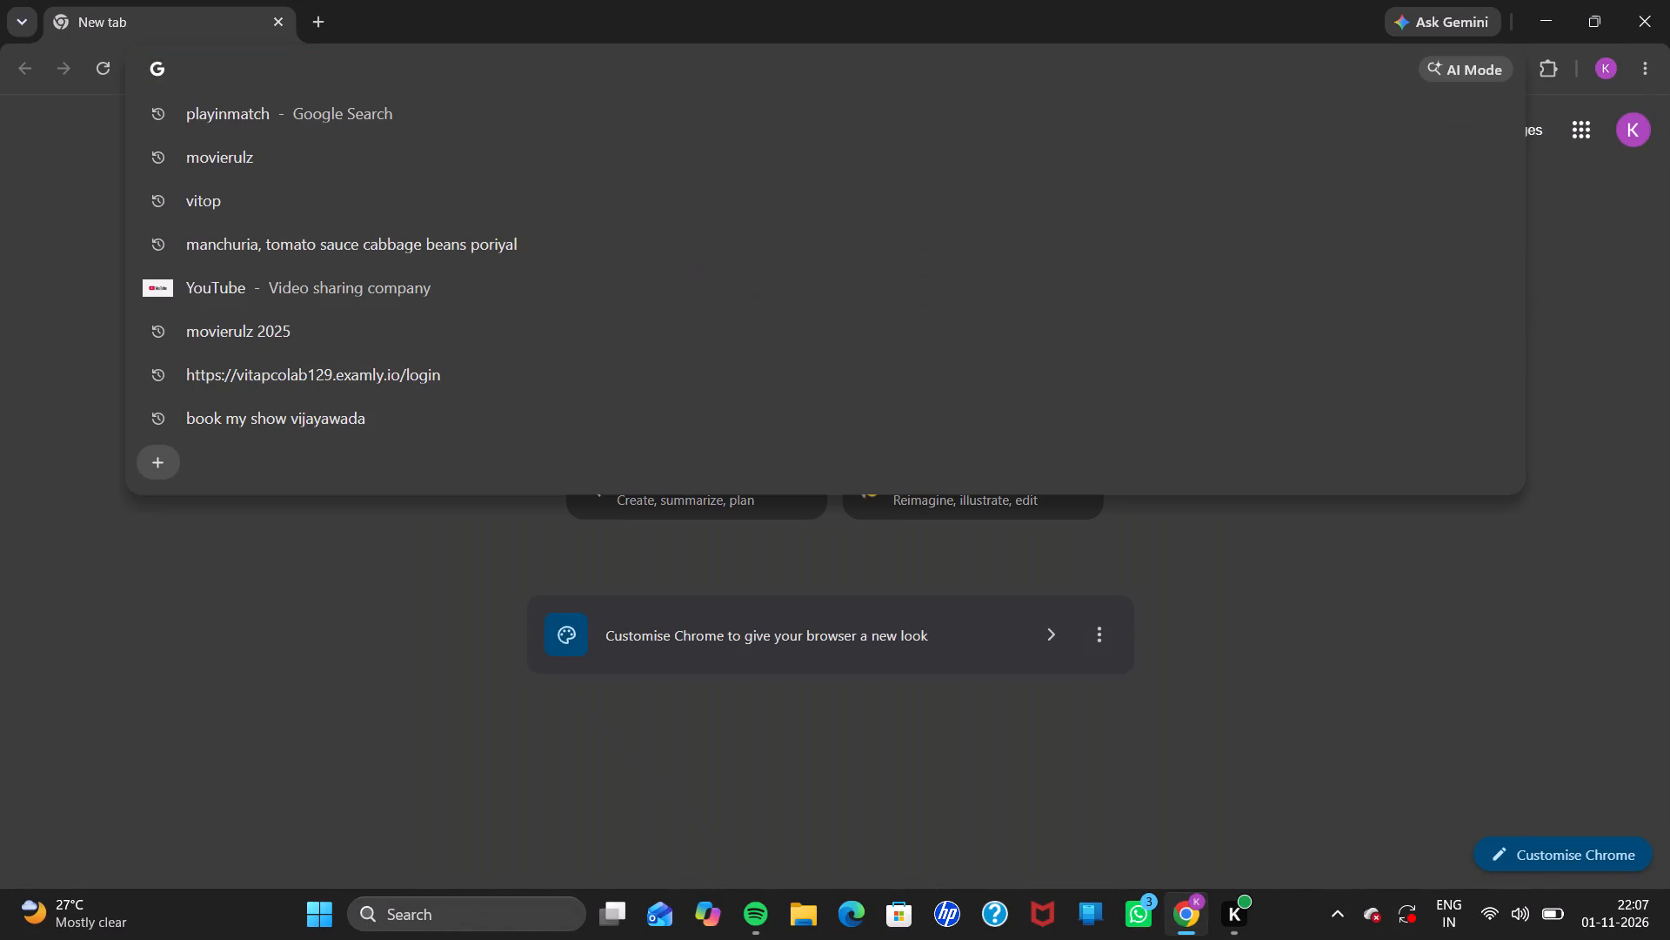
{"action": "type", "text": "slotify"}
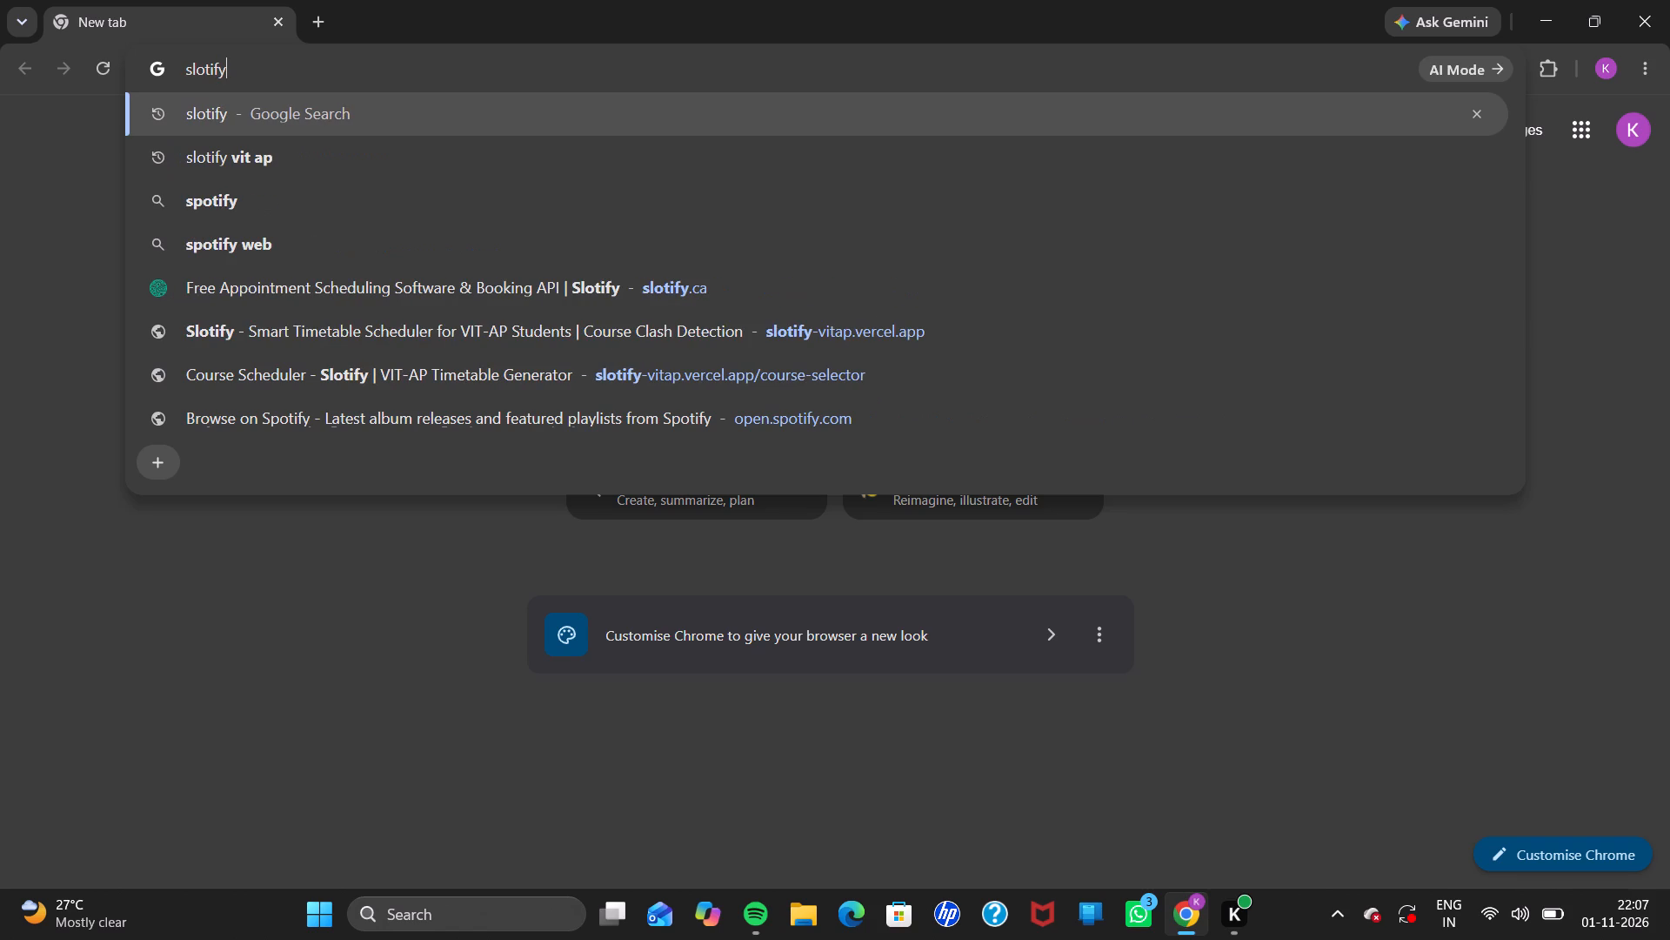
{"action": "key", "text": "space"}
{"action": "left_click", "coordinate": [798, 147]}
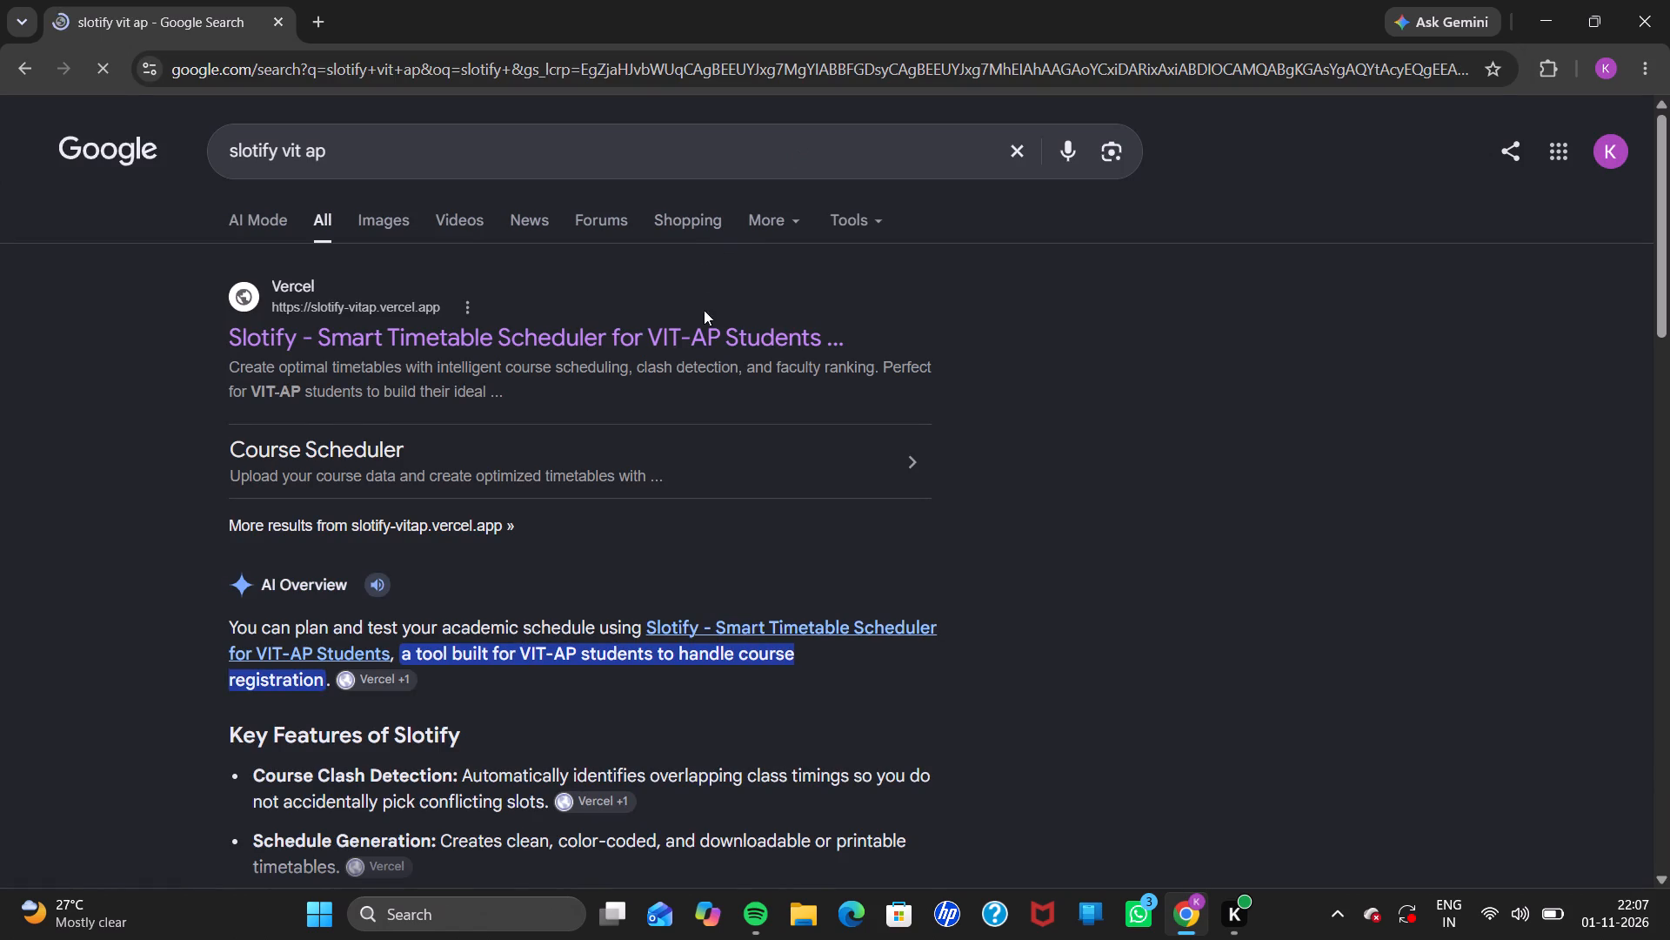
{"action": "double_click", "coordinate": [706, 334]}
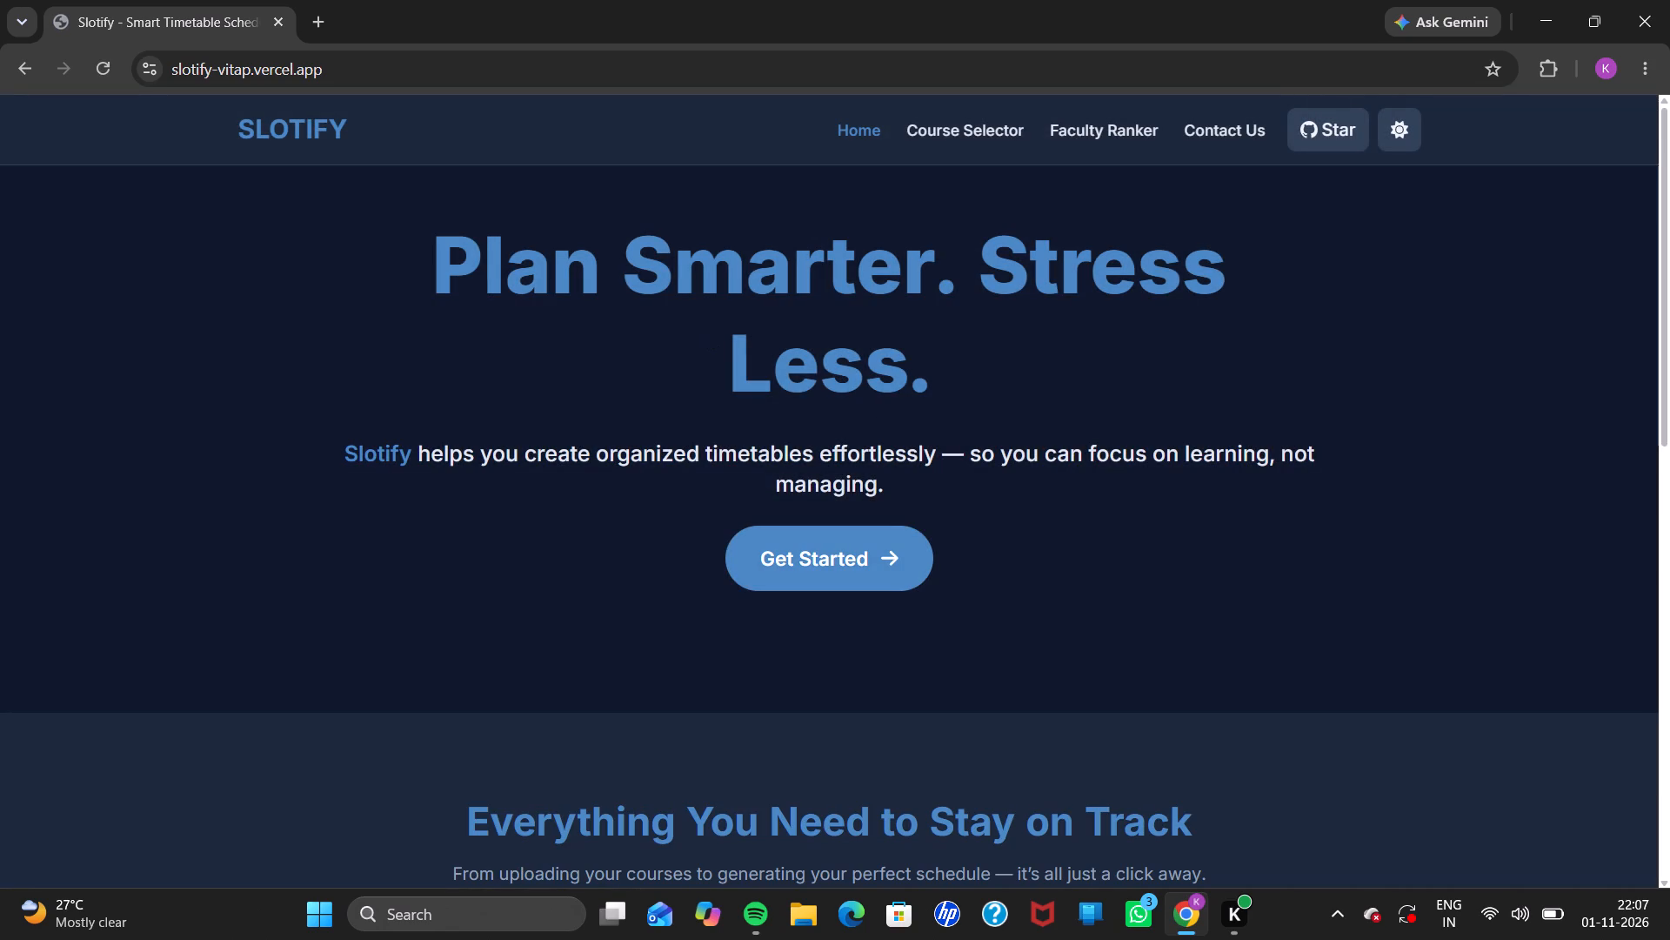
{"action": "left_click", "coordinate": [841, 553]}
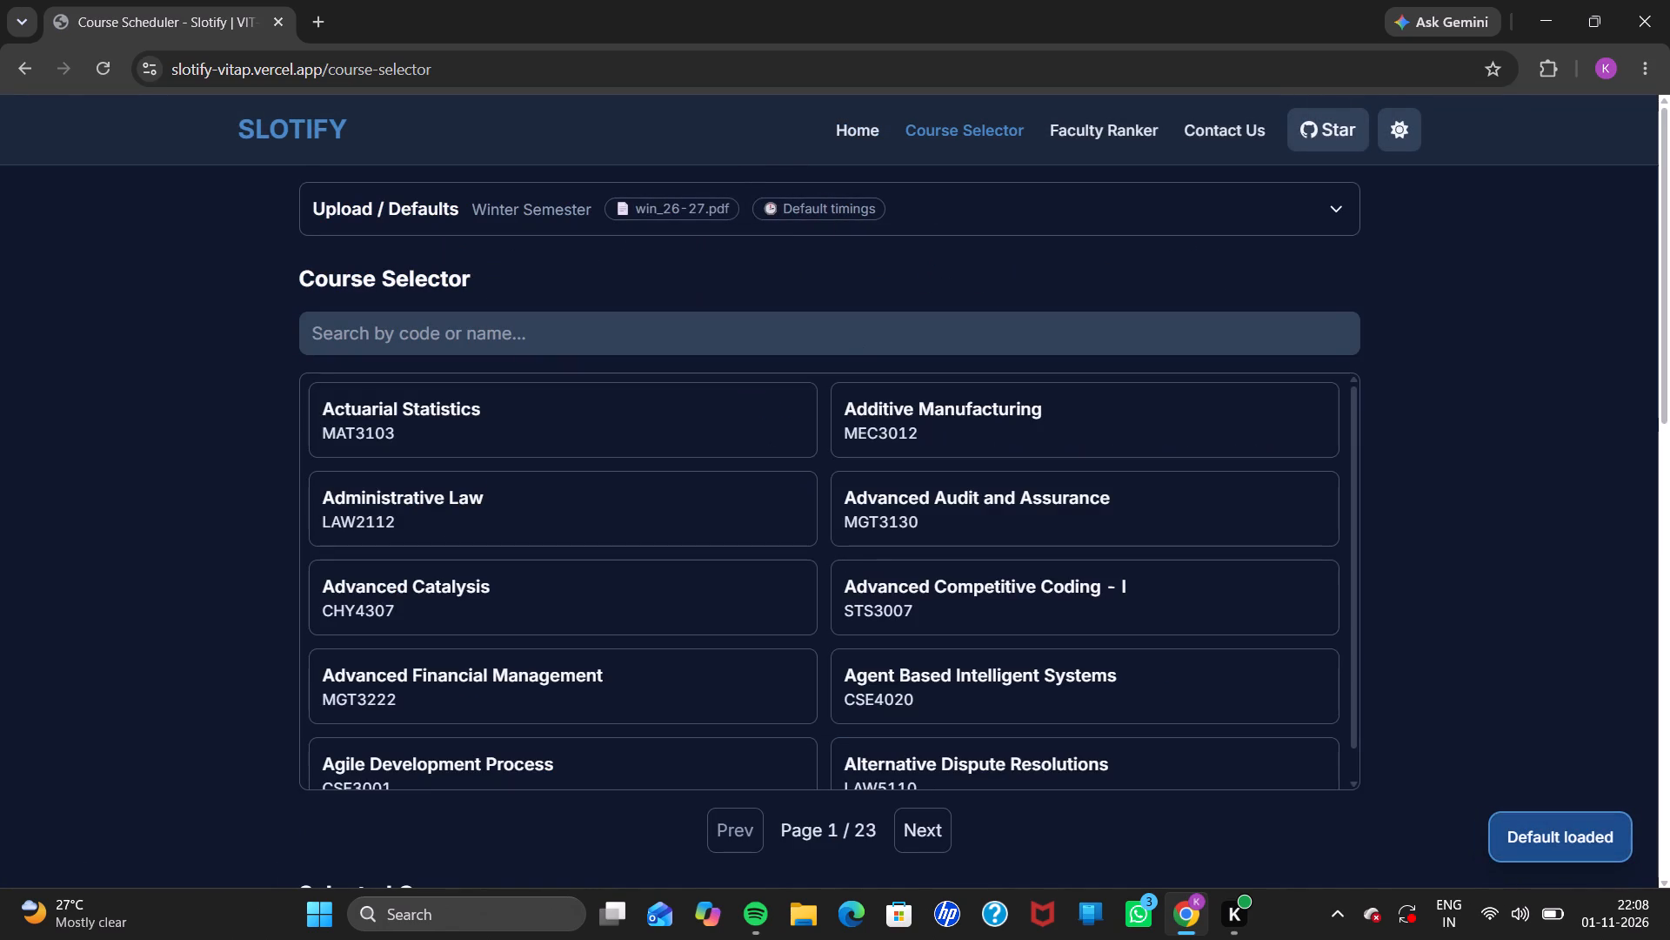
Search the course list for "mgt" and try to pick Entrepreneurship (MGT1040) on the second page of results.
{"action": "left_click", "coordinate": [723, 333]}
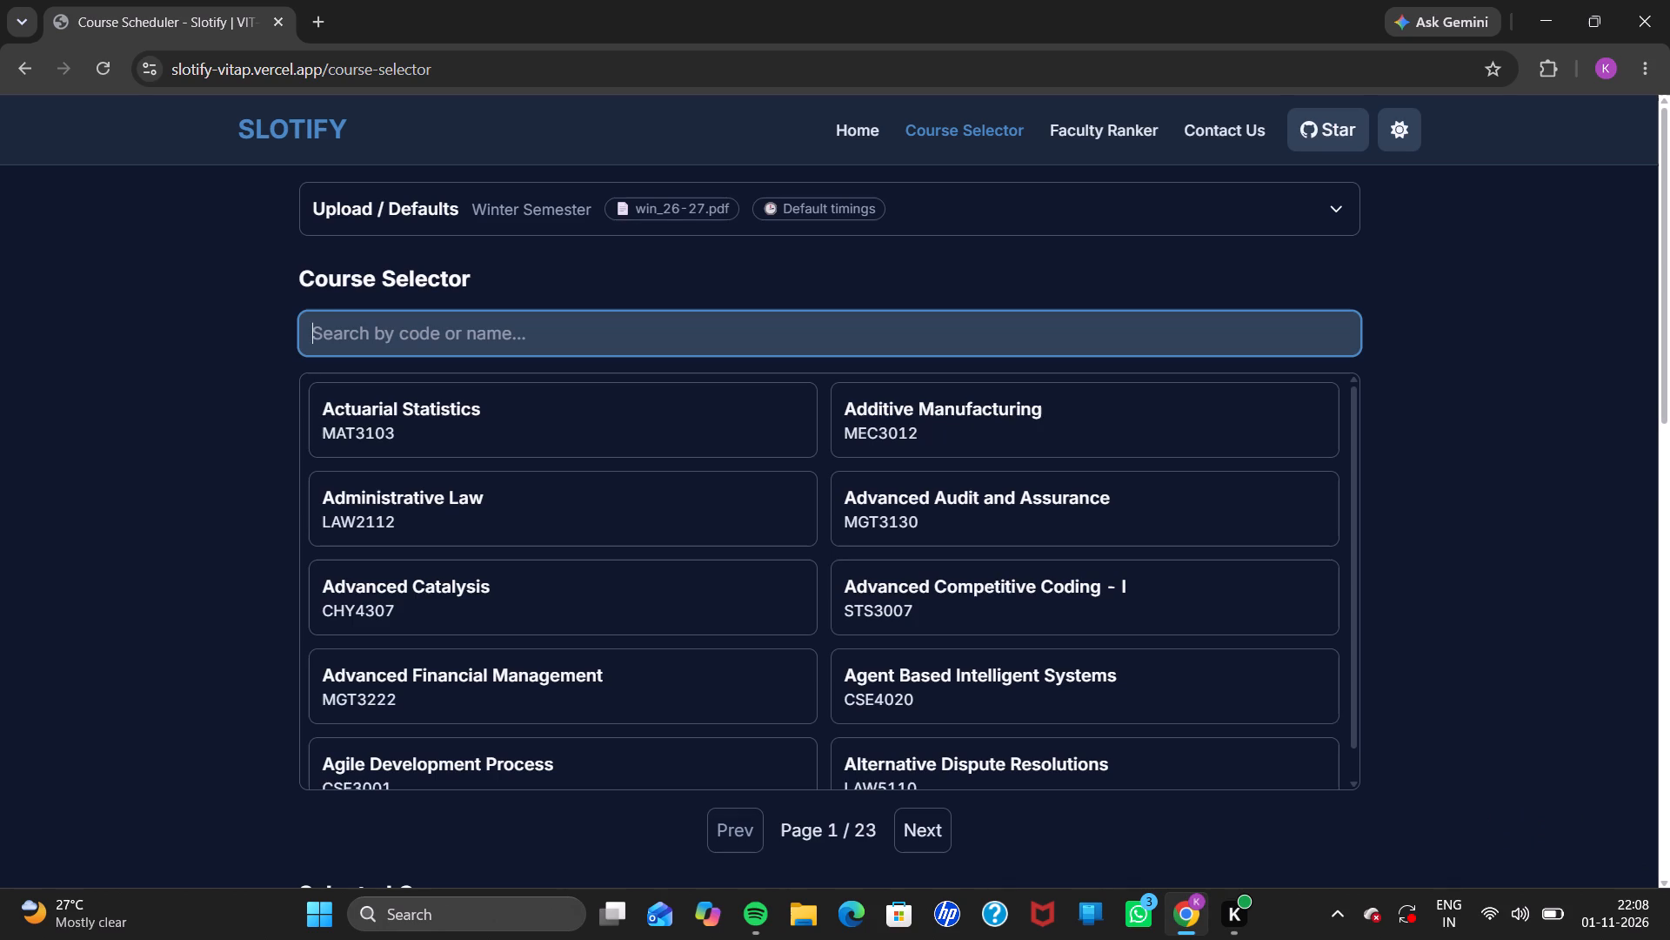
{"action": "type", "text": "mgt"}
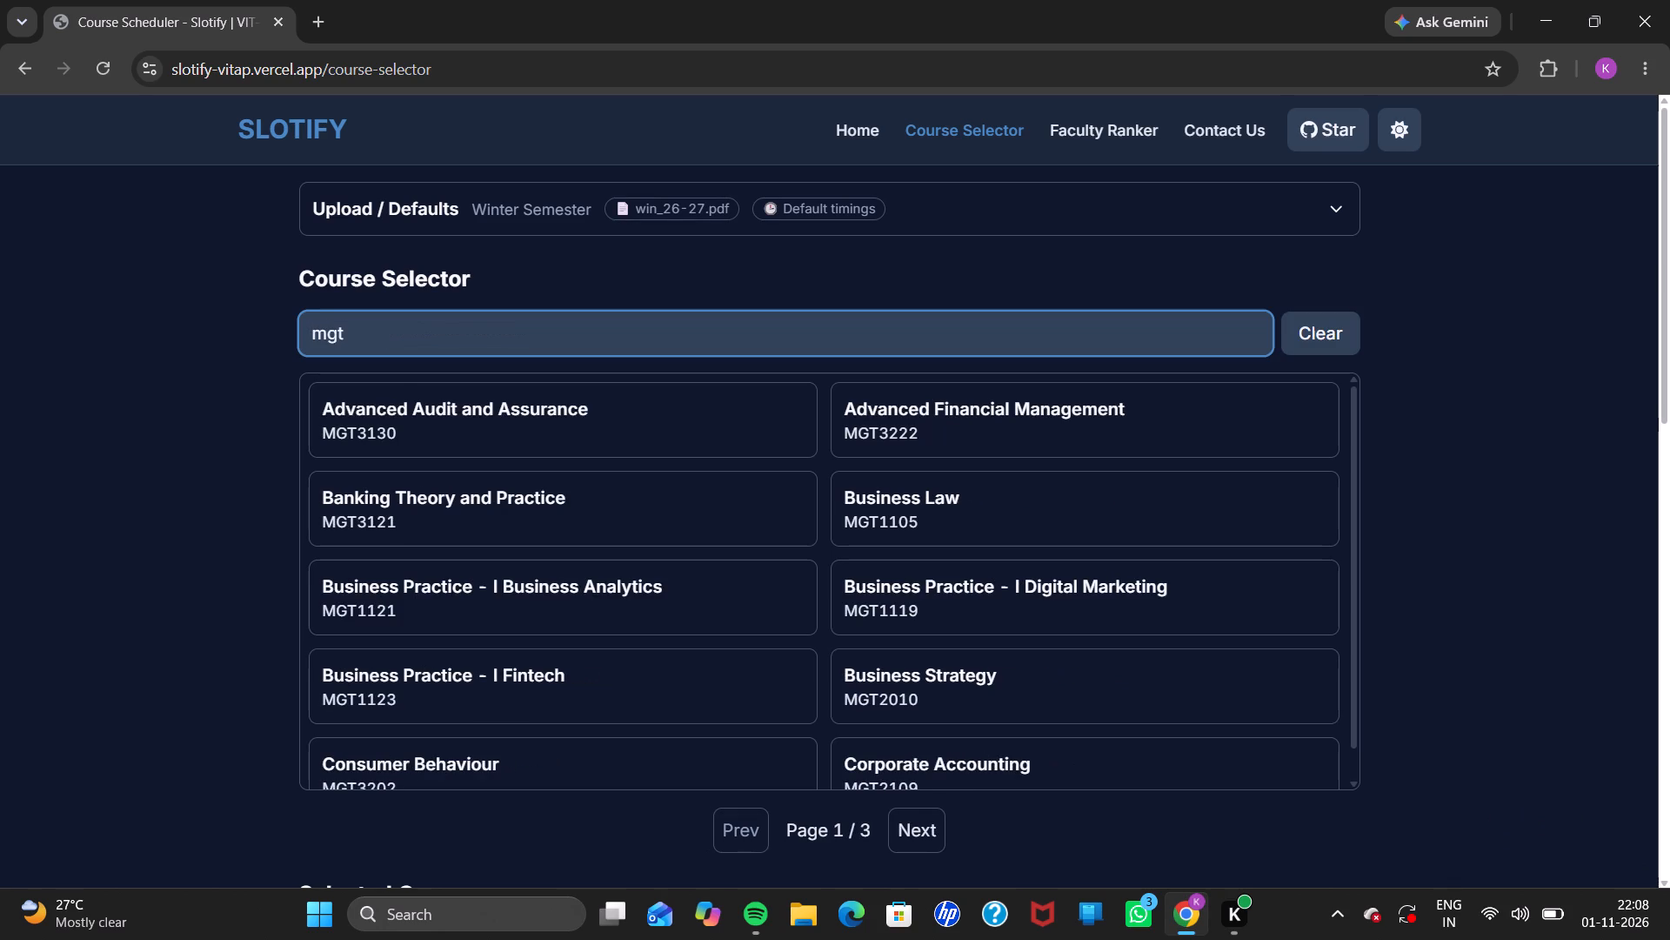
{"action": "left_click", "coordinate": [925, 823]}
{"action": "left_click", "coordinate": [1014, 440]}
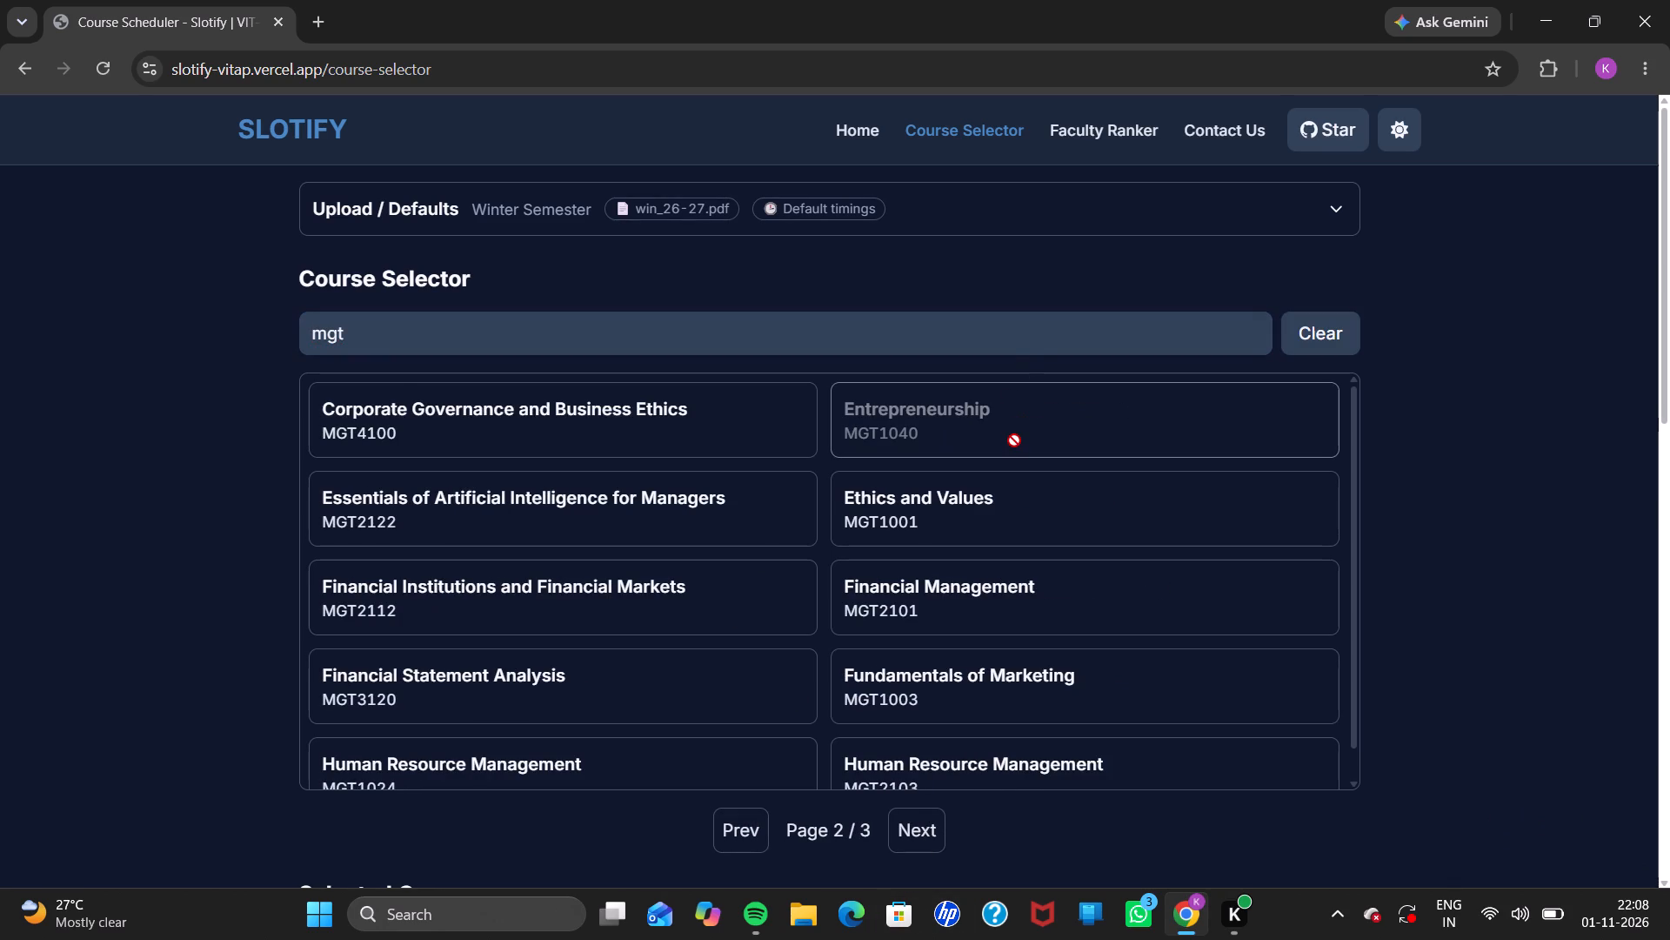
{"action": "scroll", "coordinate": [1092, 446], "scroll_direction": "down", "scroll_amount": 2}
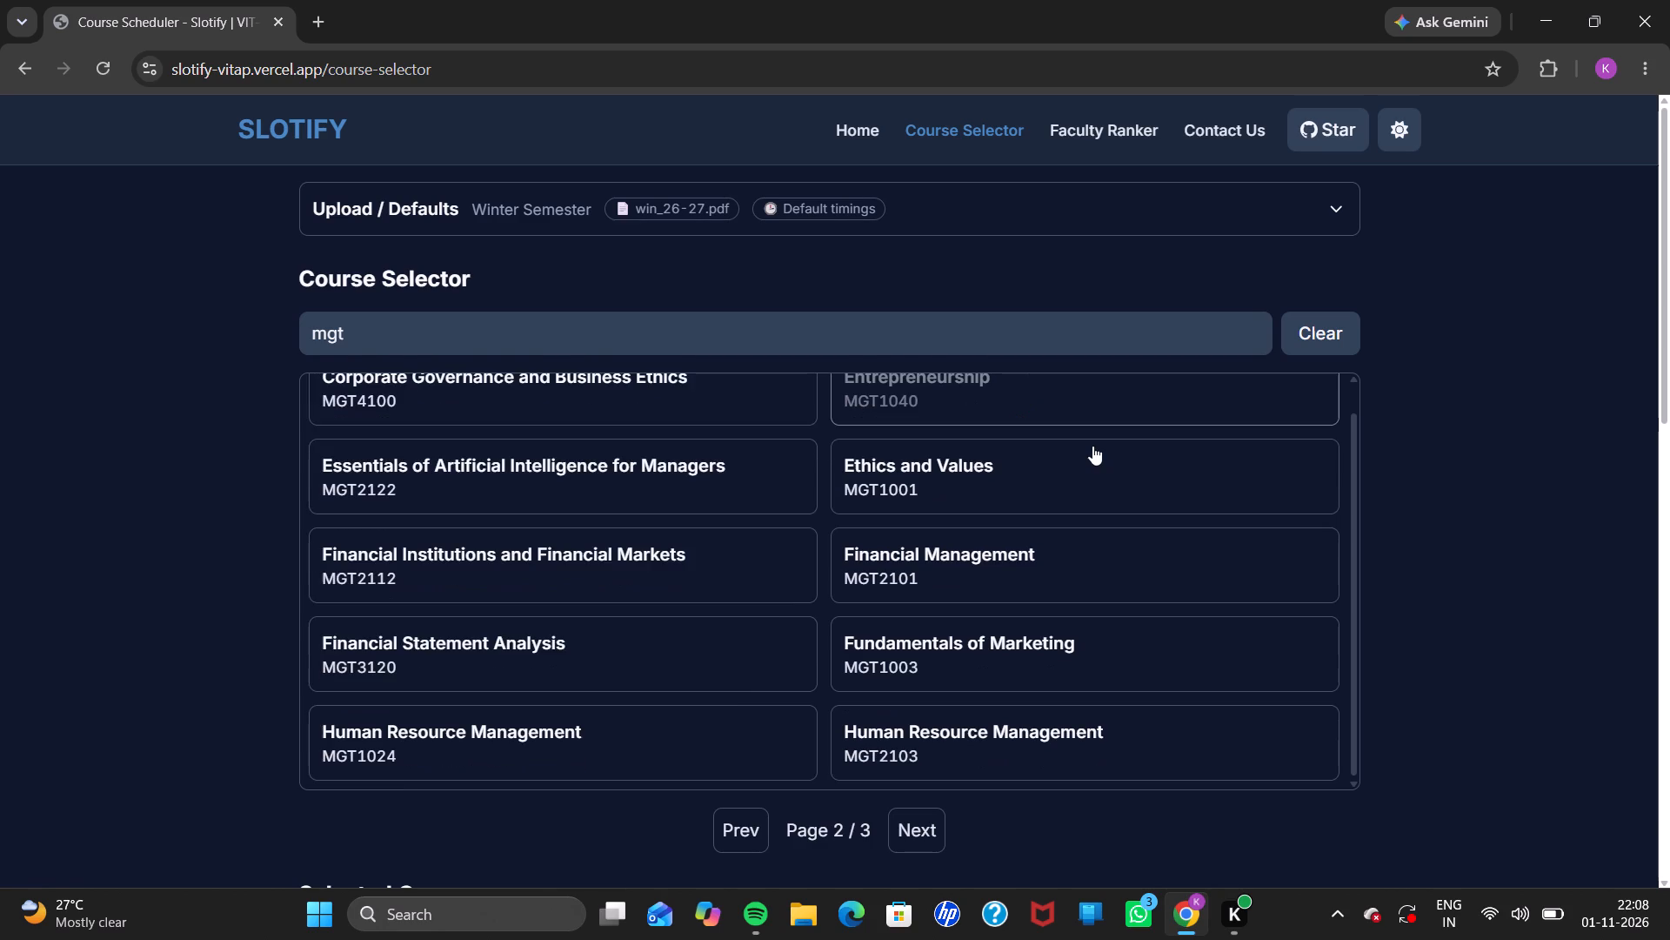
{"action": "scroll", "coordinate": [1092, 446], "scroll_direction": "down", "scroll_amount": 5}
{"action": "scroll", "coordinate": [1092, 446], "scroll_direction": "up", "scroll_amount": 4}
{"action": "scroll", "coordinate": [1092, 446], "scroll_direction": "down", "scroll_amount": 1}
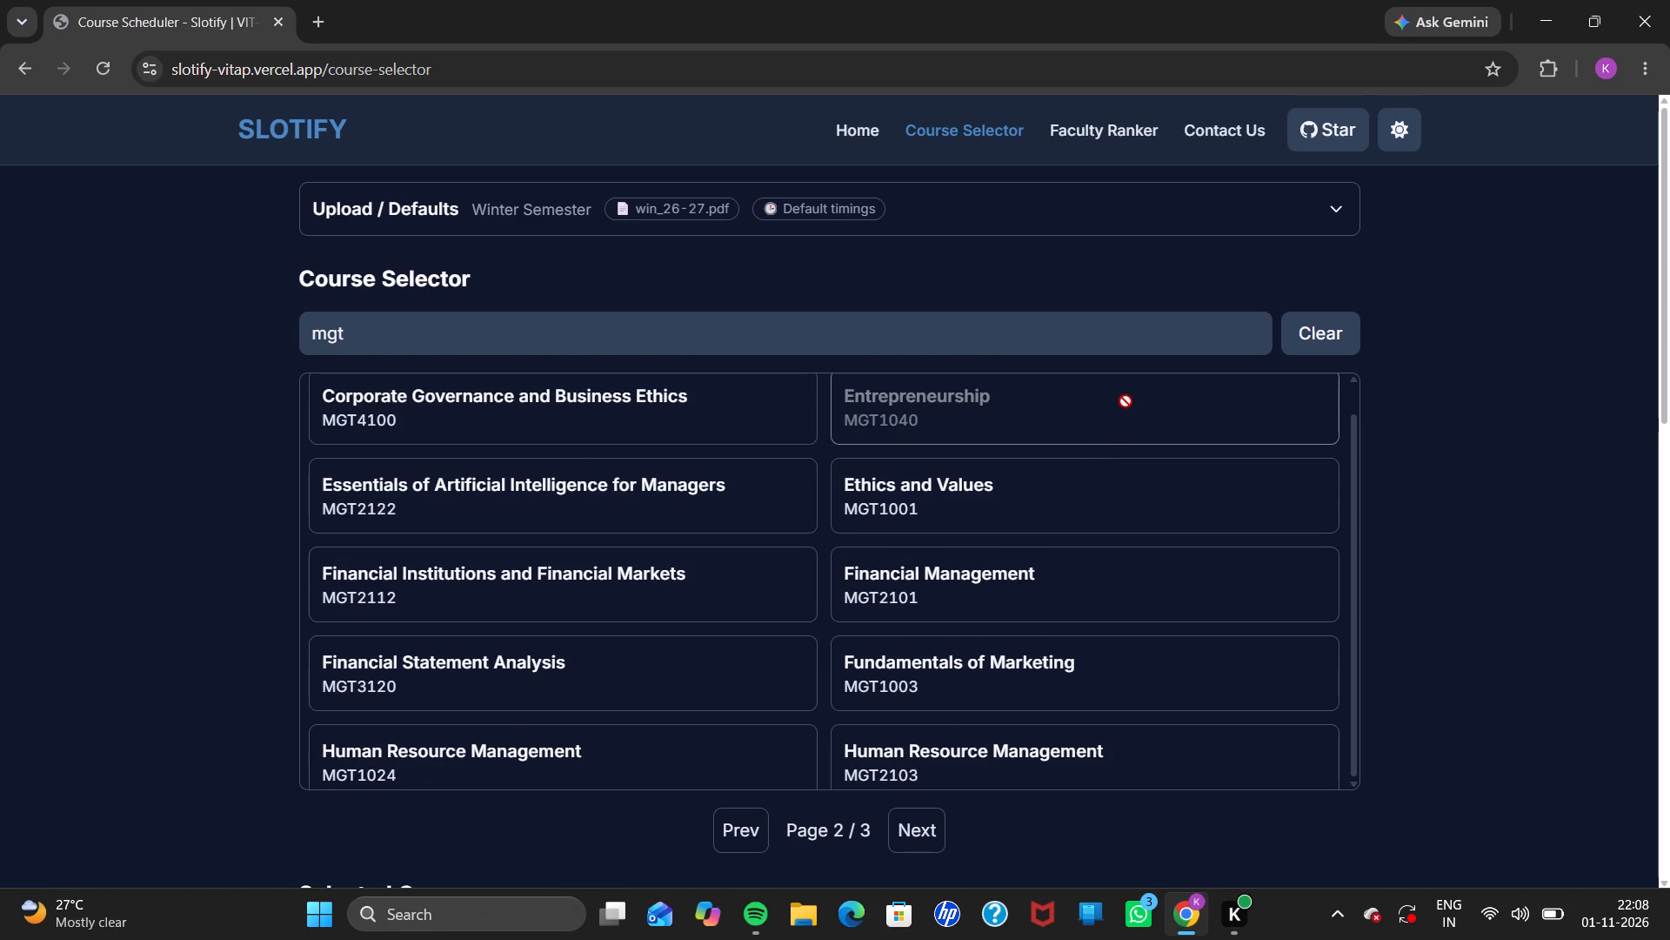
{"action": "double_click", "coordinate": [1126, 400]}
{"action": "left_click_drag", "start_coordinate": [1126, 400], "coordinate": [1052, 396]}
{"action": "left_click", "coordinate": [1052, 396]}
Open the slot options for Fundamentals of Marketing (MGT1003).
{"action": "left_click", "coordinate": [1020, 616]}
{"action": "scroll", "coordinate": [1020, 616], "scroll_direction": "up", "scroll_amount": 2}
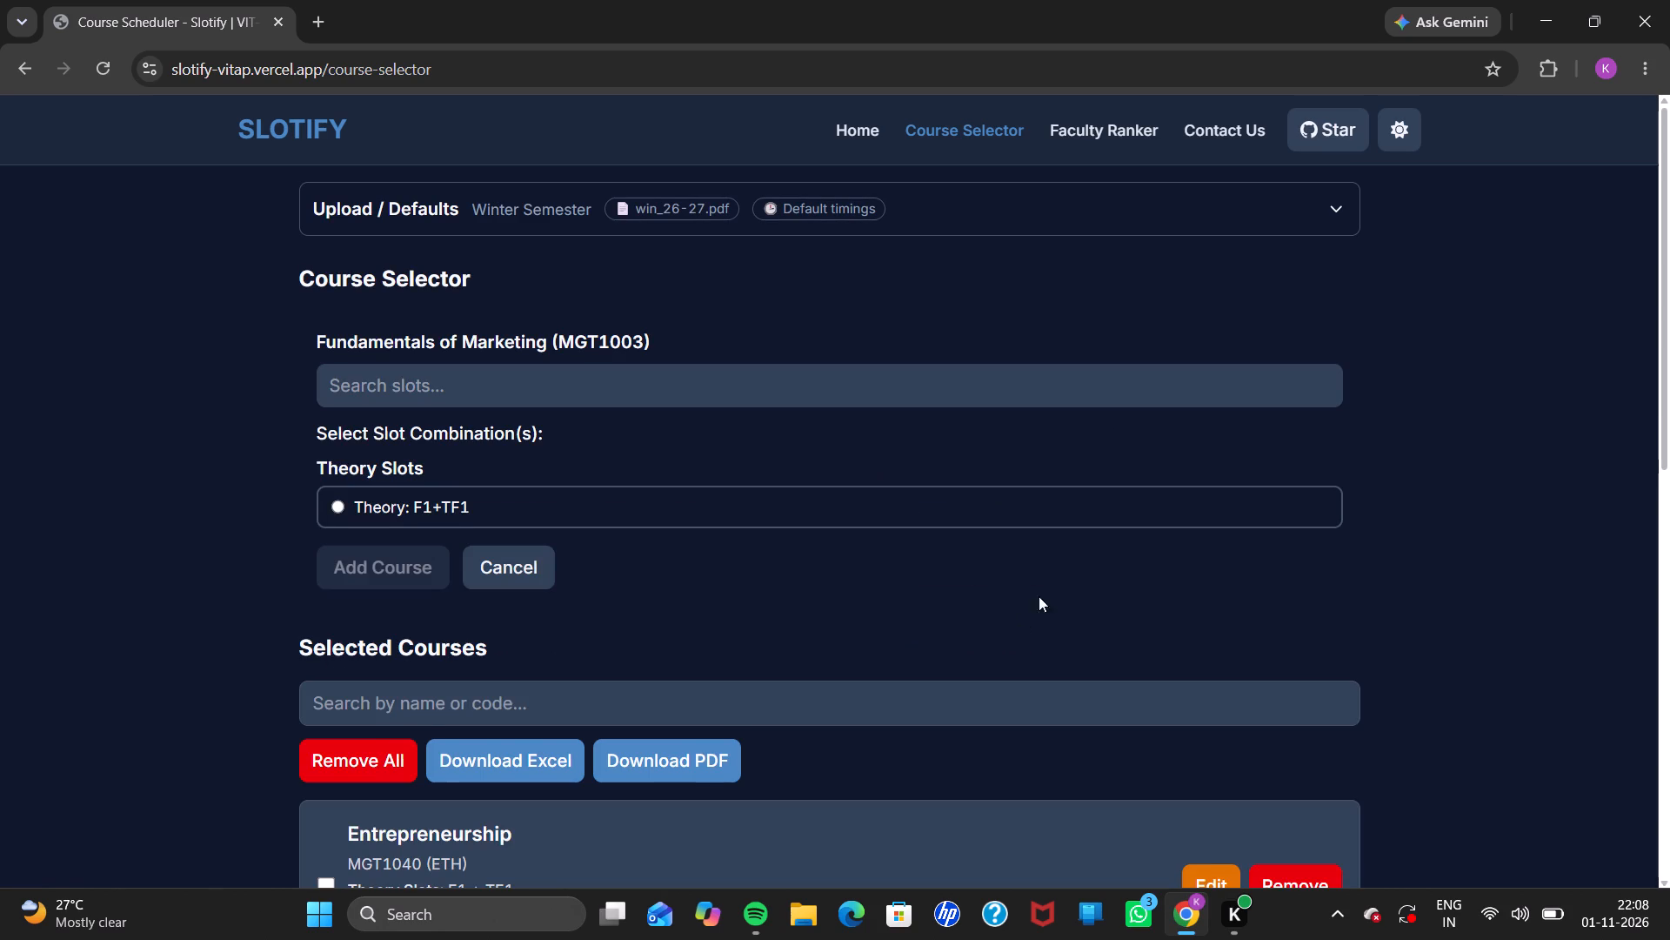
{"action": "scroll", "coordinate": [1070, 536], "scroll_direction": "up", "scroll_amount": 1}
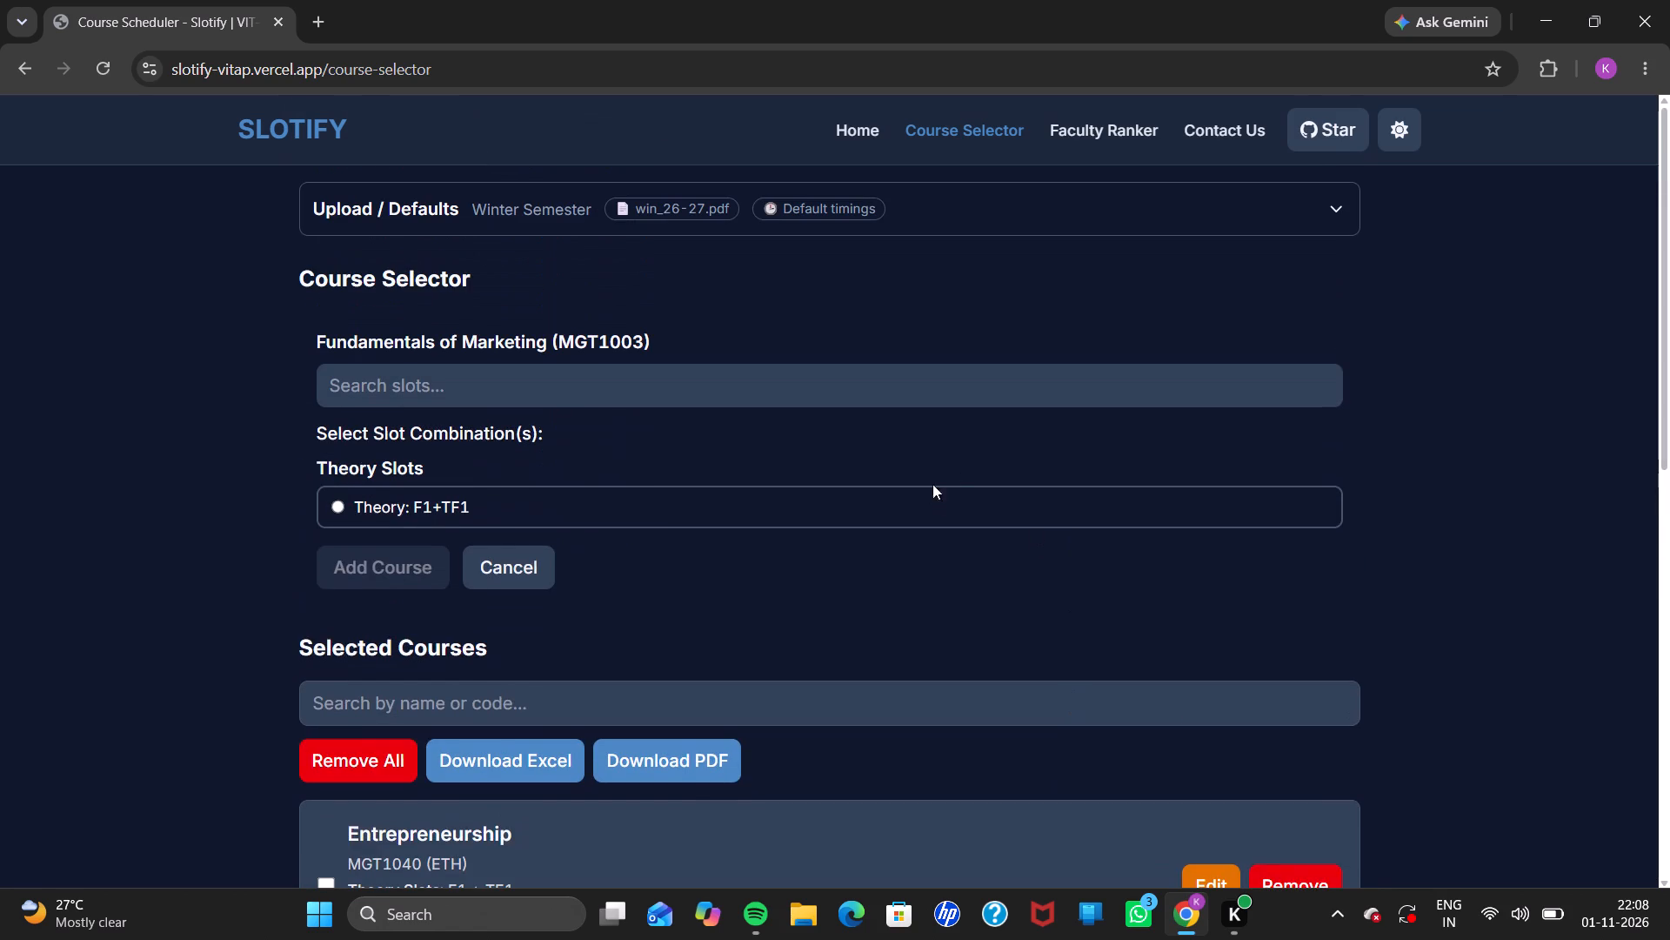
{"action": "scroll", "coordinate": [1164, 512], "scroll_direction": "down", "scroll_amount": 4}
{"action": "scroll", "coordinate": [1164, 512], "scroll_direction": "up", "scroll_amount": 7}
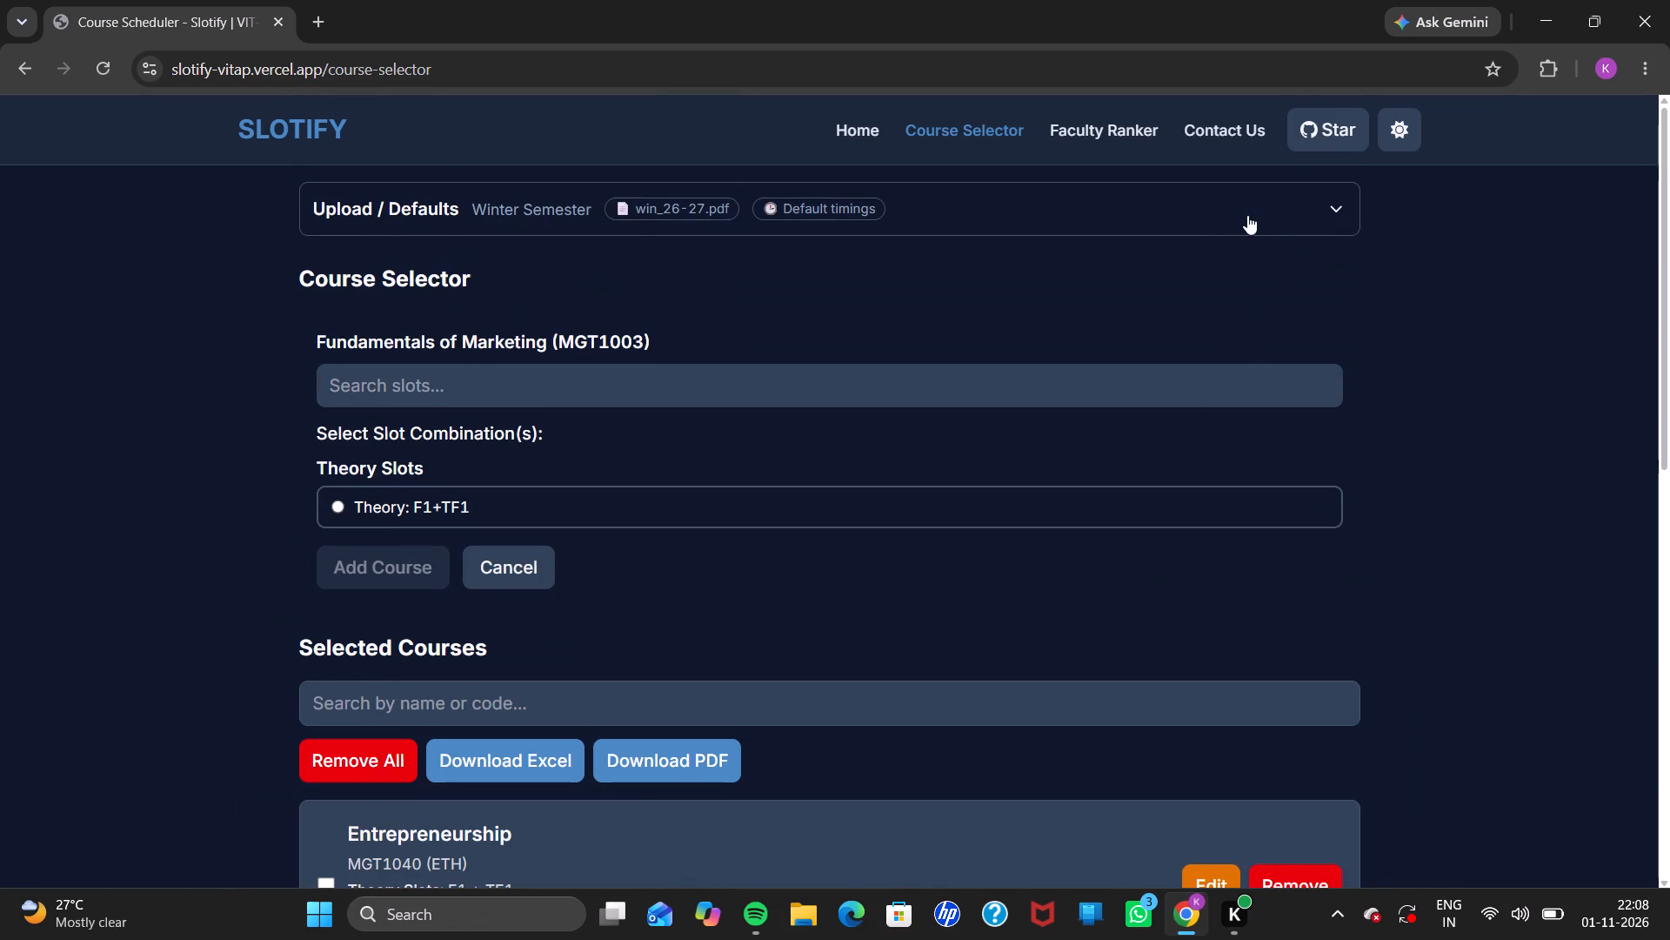
Expand the Upload / Defaults section, check the semester, course file and slot timing settings, and collapse it.
{"action": "left_click", "coordinate": [1324, 197]}
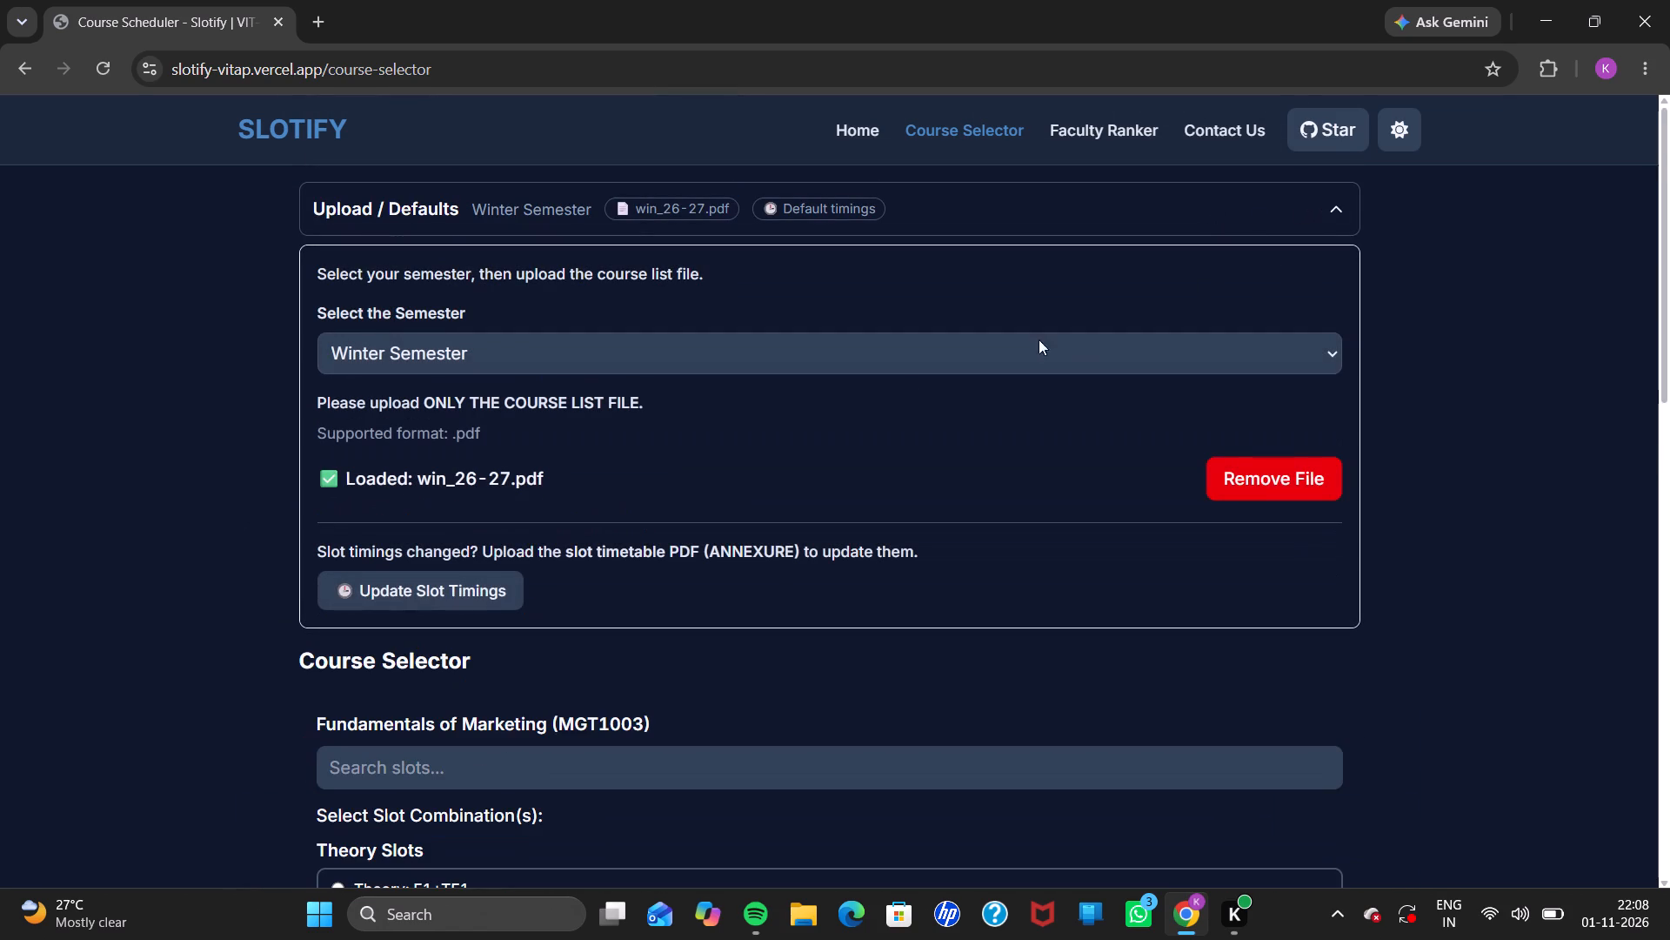
{"action": "left_click", "coordinate": [851, 211]}
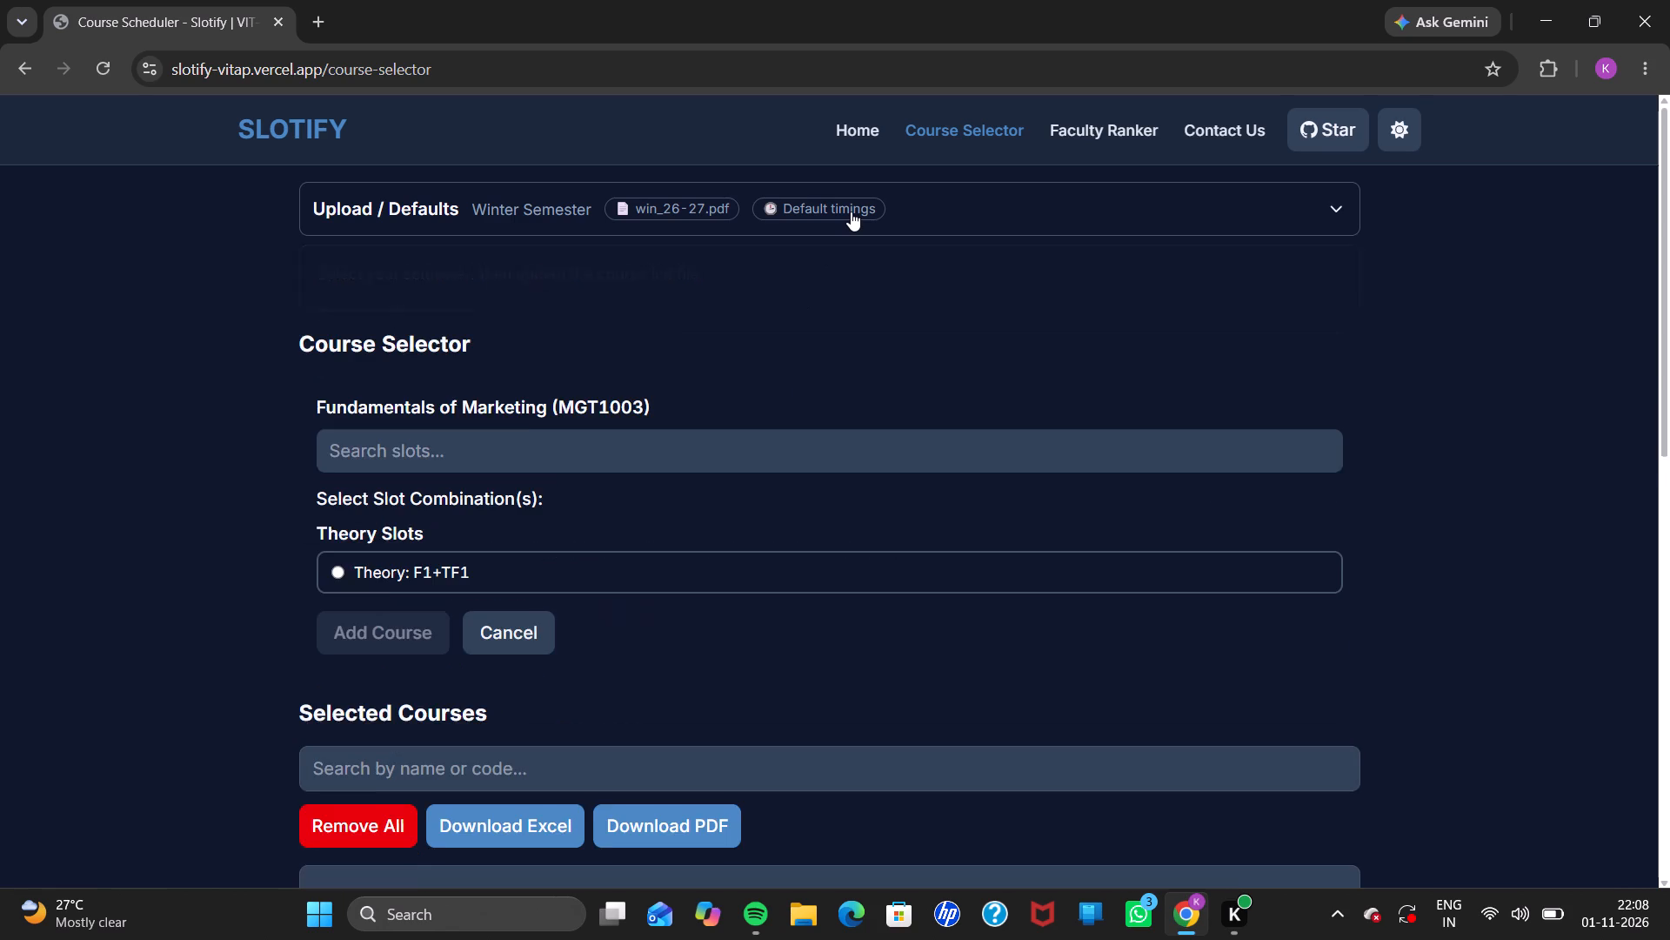
{"action": "double_click", "coordinate": [851, 211]}
{"action": "left_click", "coordinate": [851, 211]}
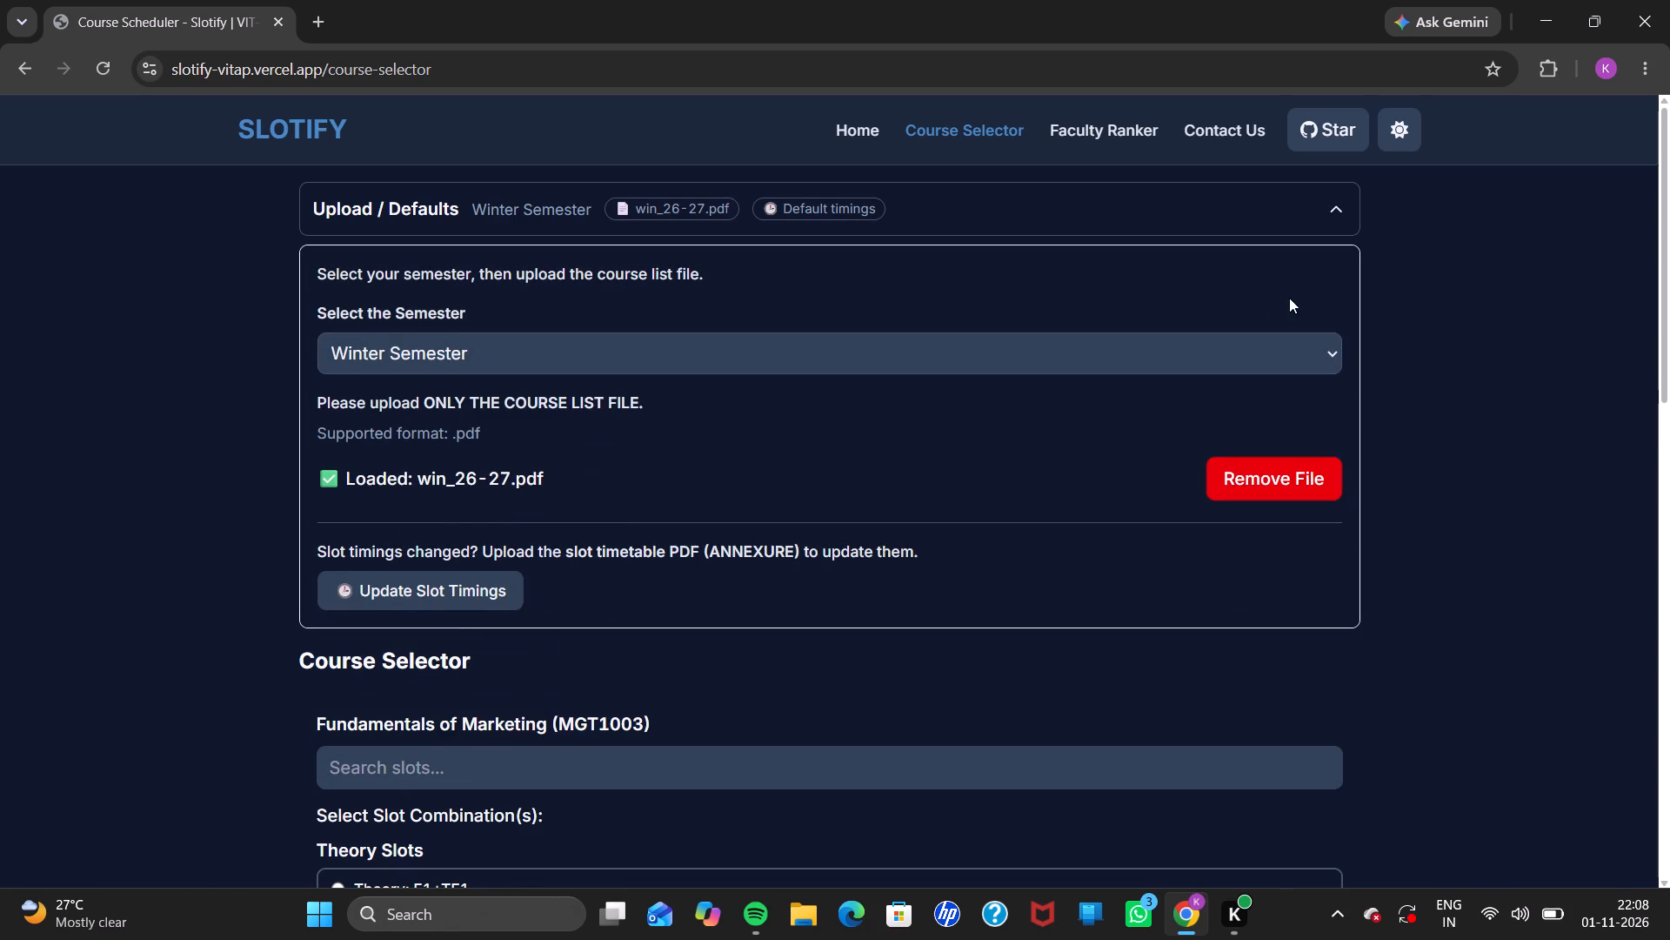
{"action": "left_click", "coordinate": [1323, 225]}
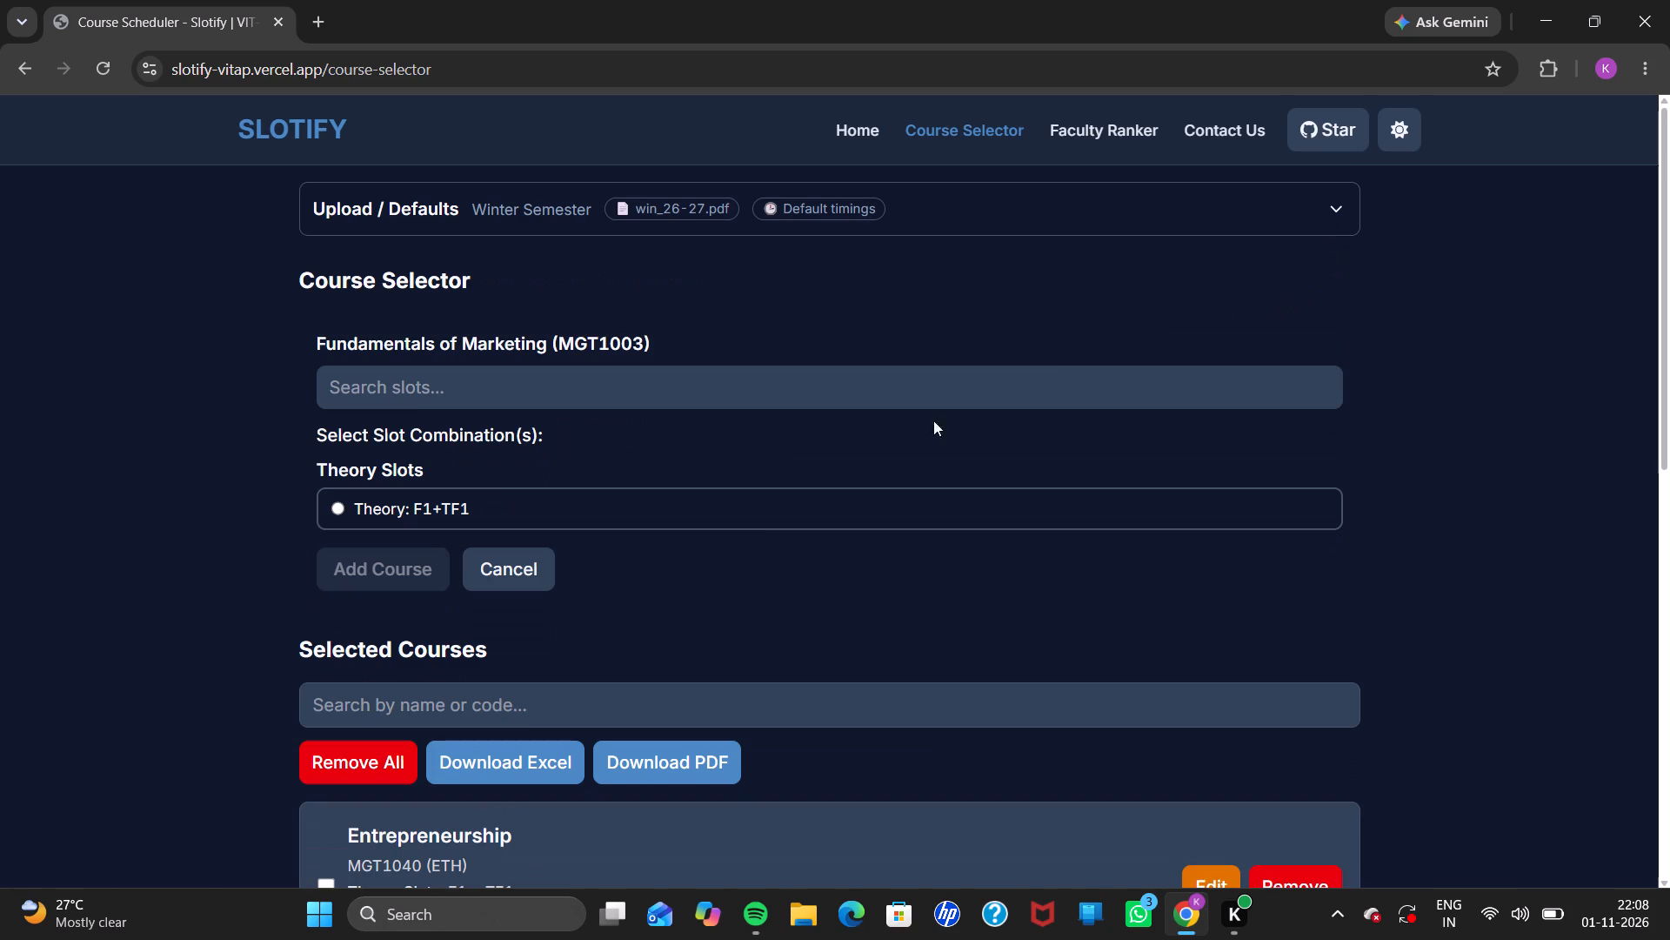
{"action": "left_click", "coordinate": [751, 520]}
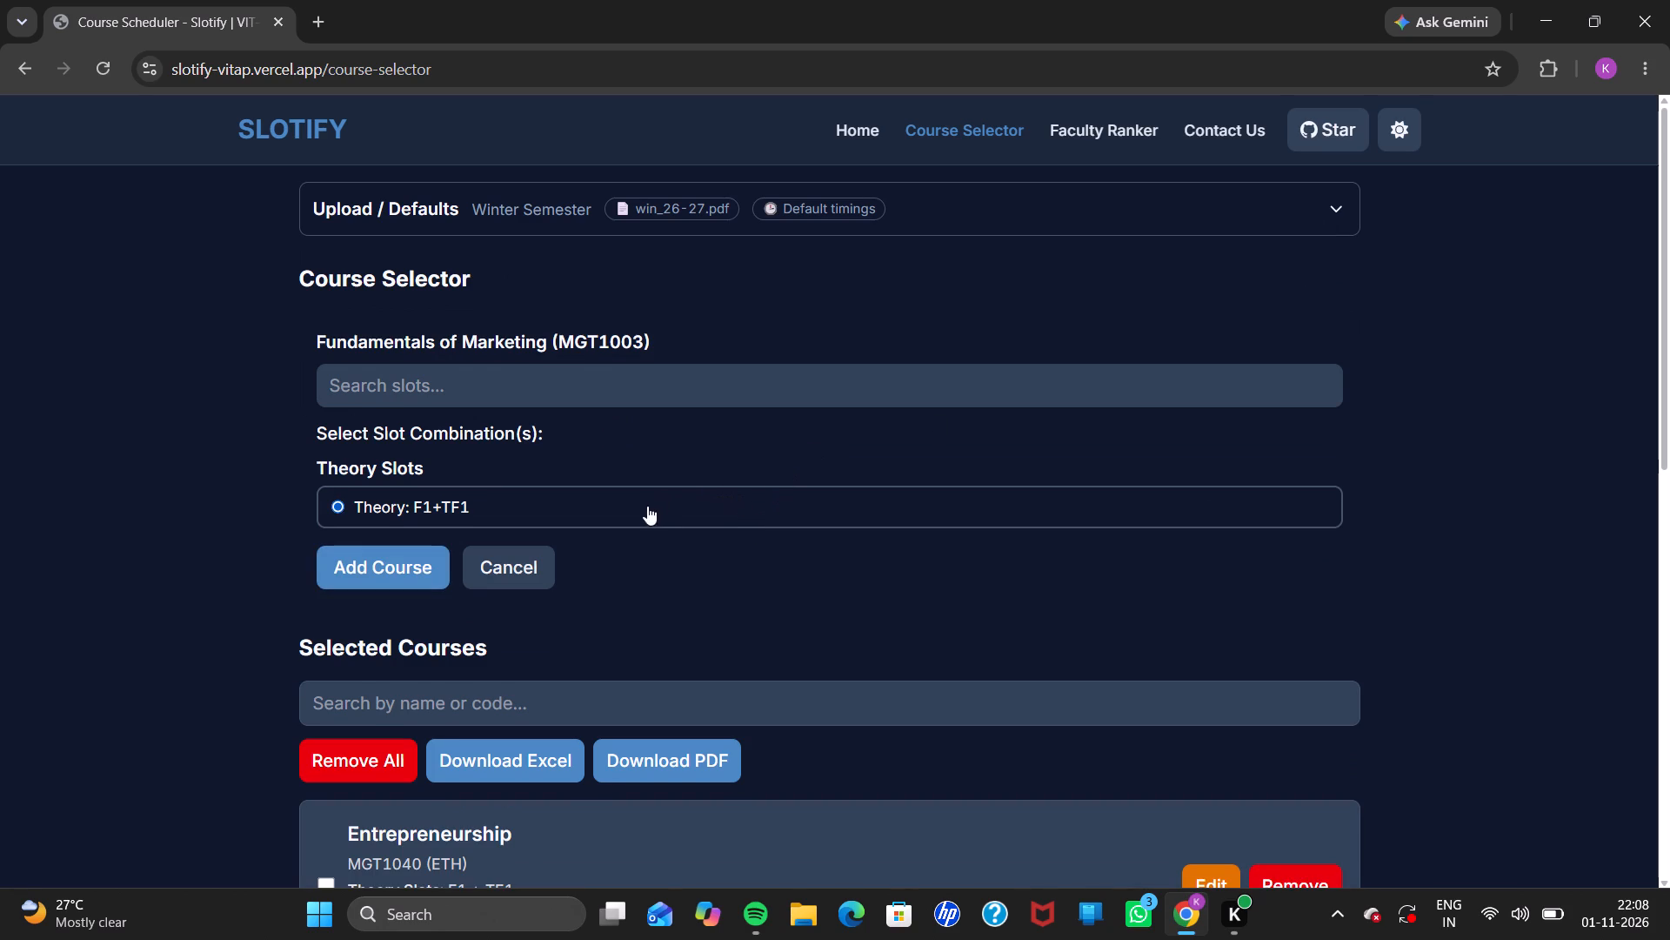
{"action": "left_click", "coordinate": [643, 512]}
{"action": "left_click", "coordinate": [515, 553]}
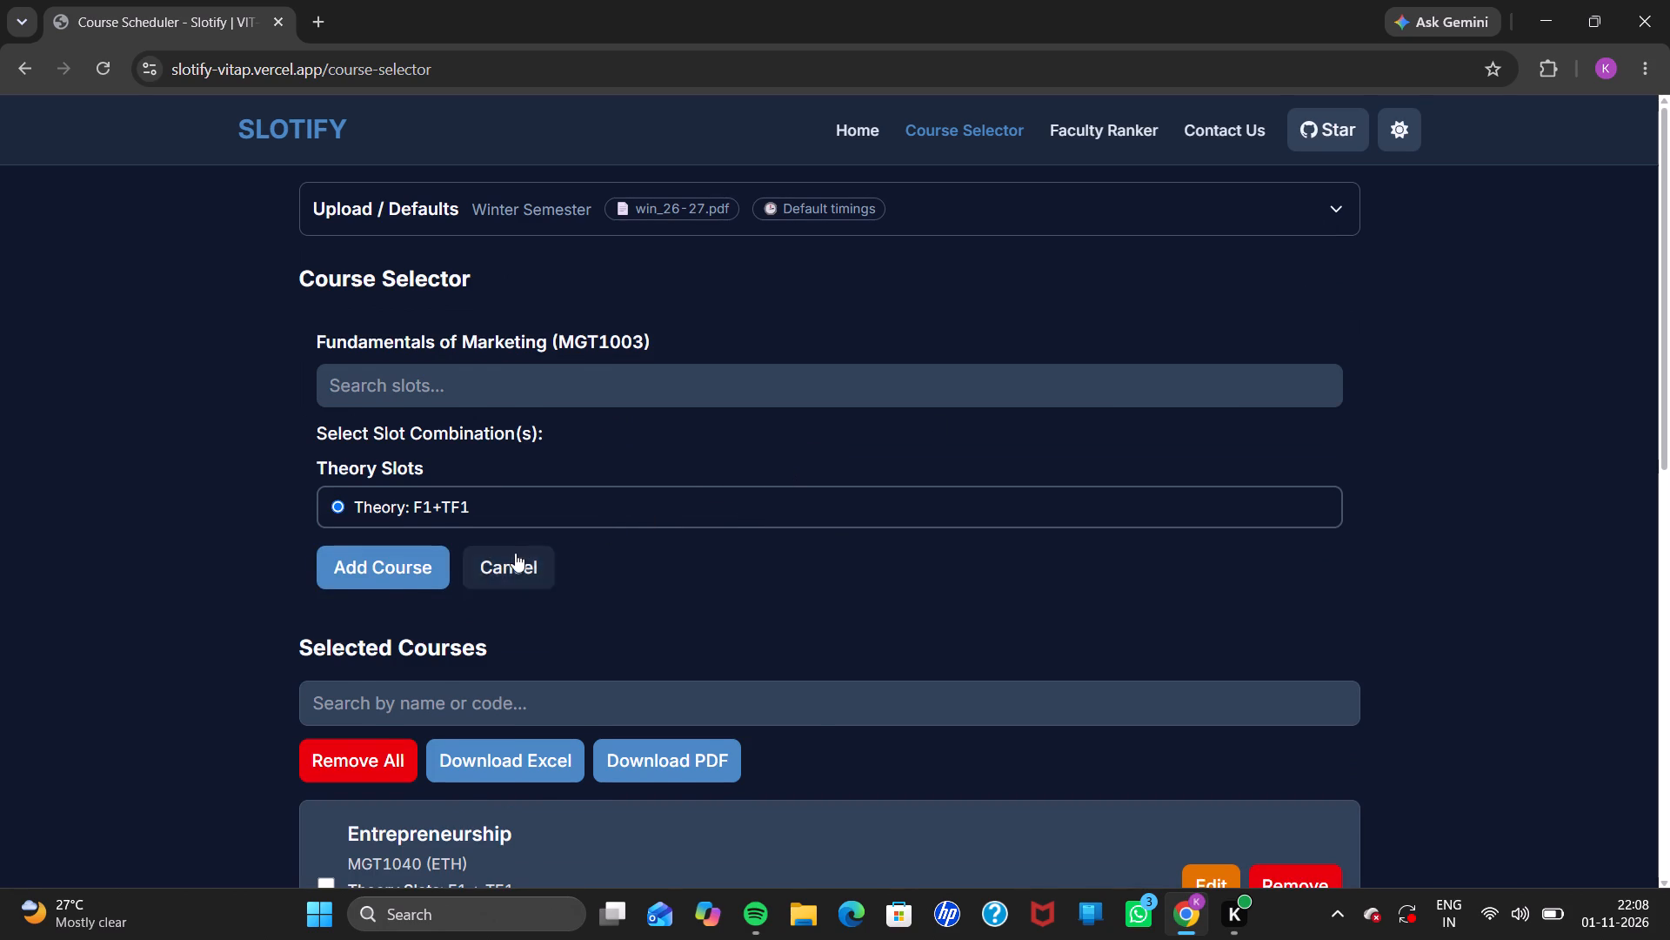
Clear the course search, search for "mgt" again and try to pick Entrepreneurship (MGT1040) on the second page.
{"action": "left_click", "coordinate": [910, 449]}
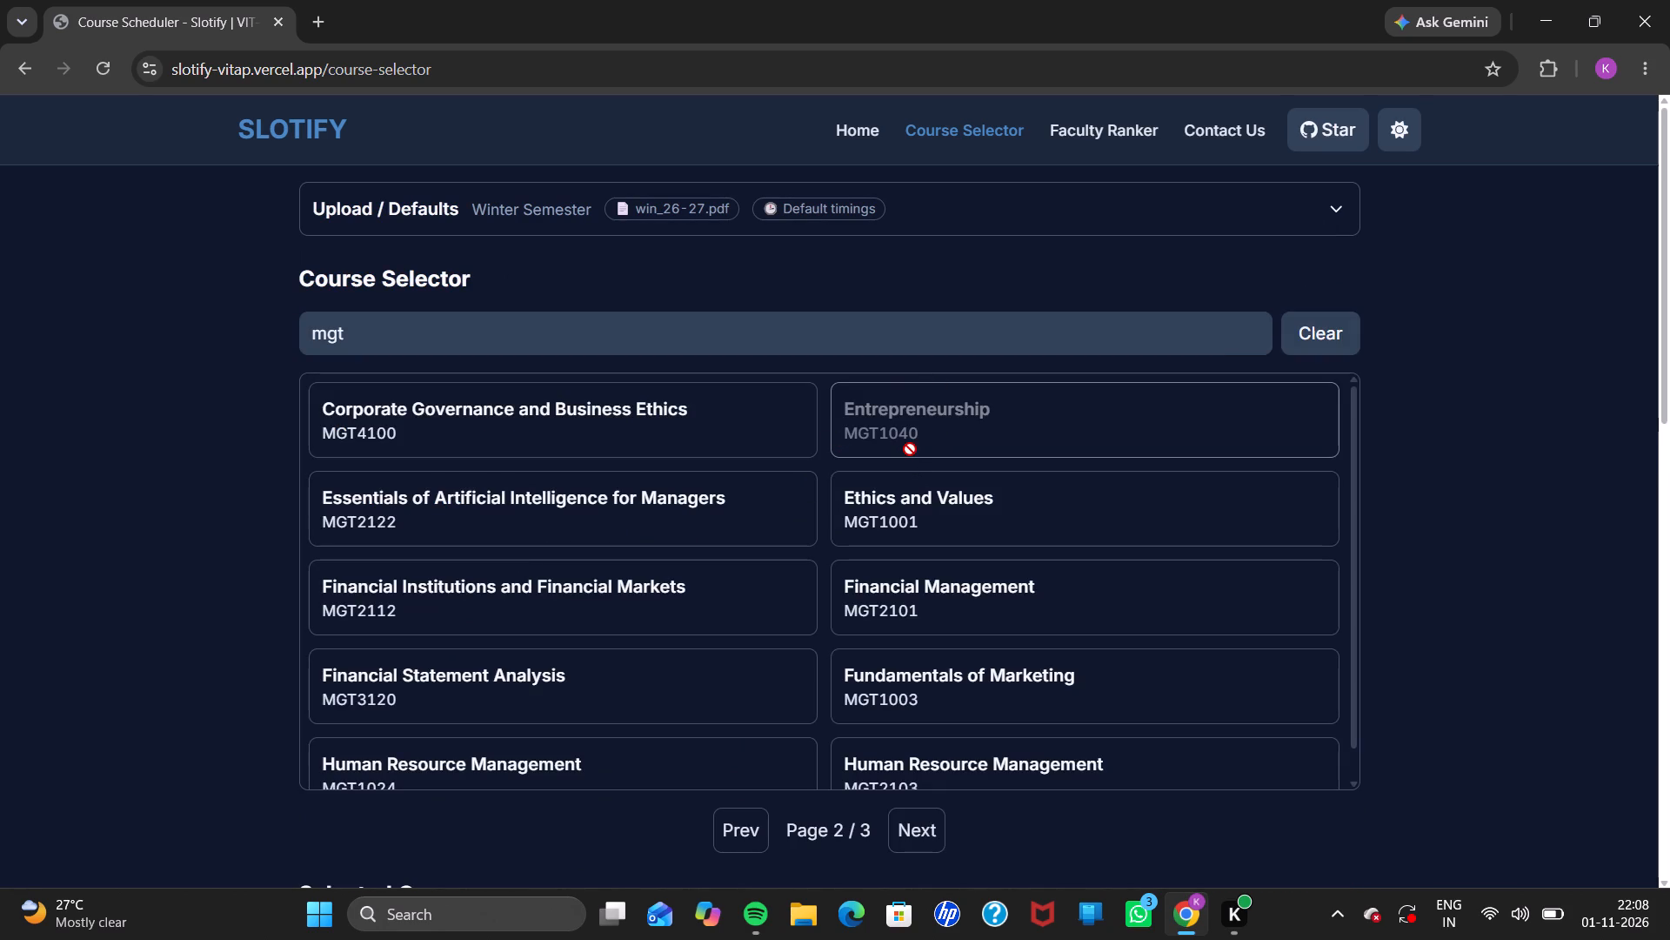
{"action": "scroll", "coordinate": [682, 640], "scroll_direction": "down", "scroll_amount": 2}
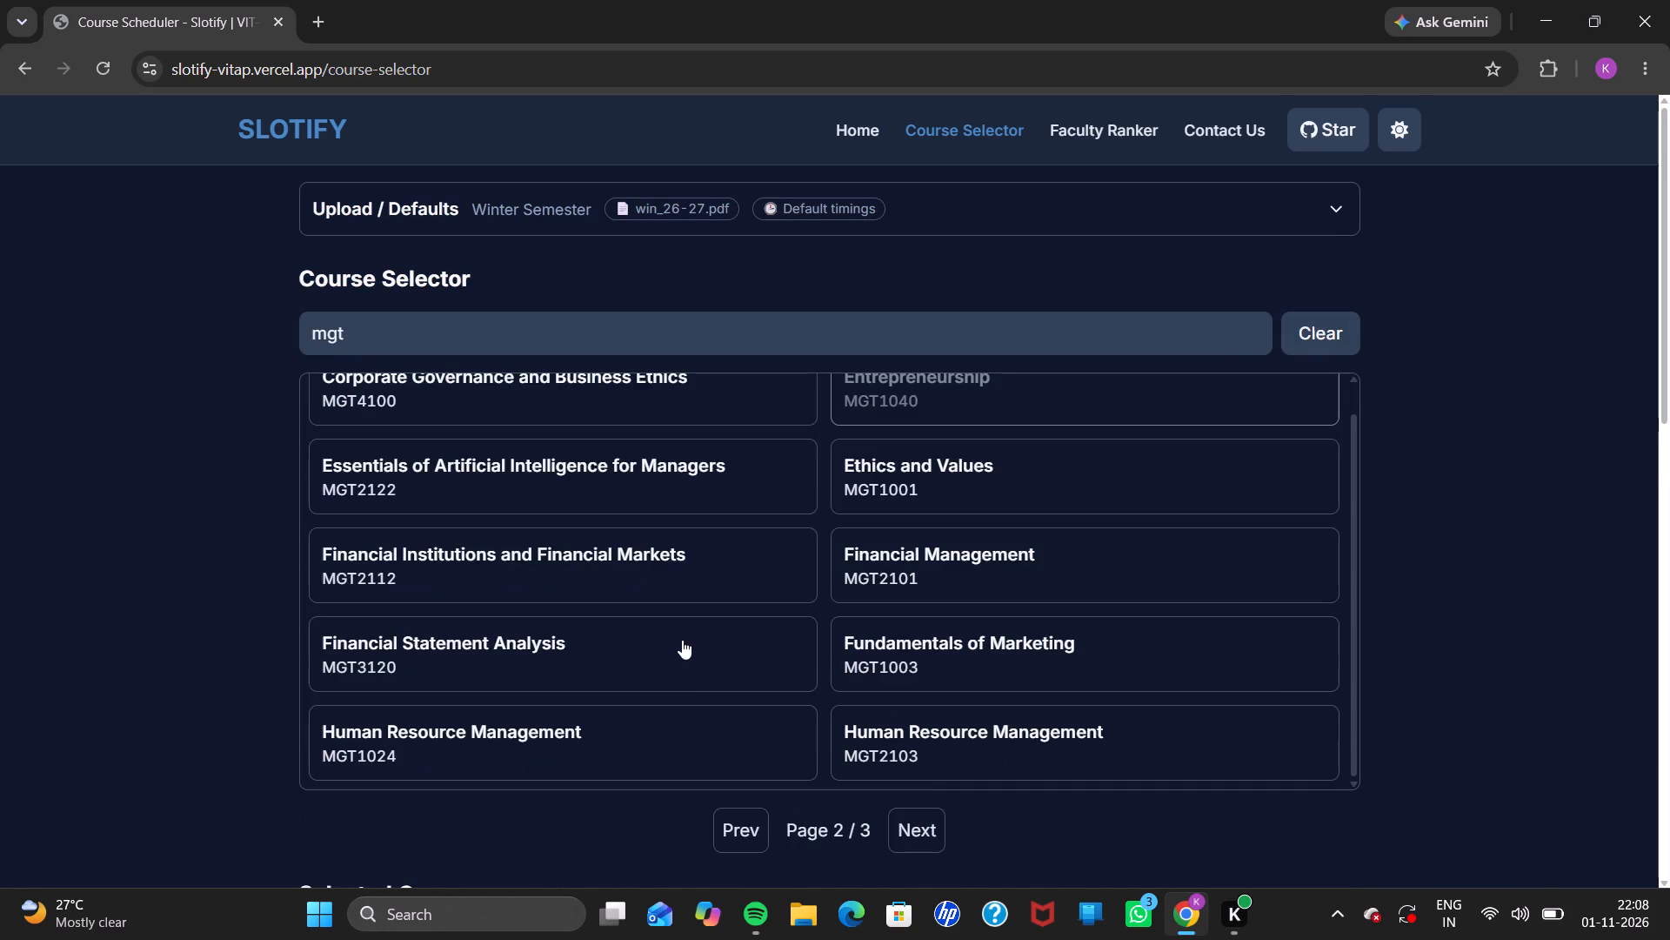
{"action": "left_click", "coordinate": [725, 827]}
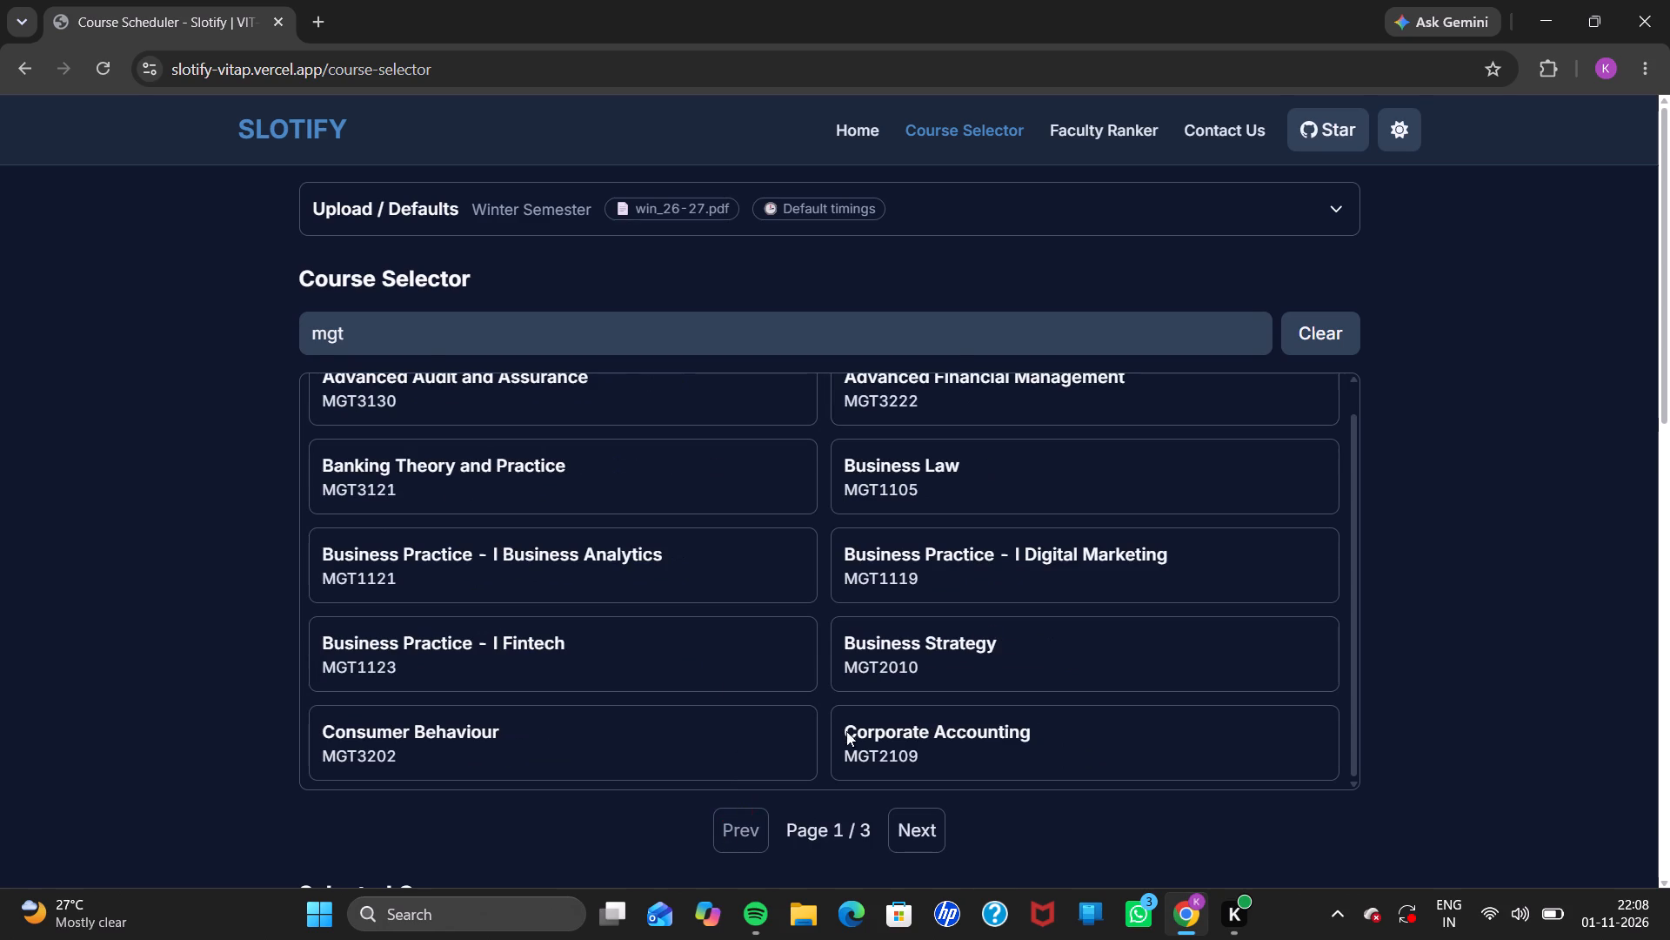
{"action": "double_click", "coordinate": [1300, 336]}
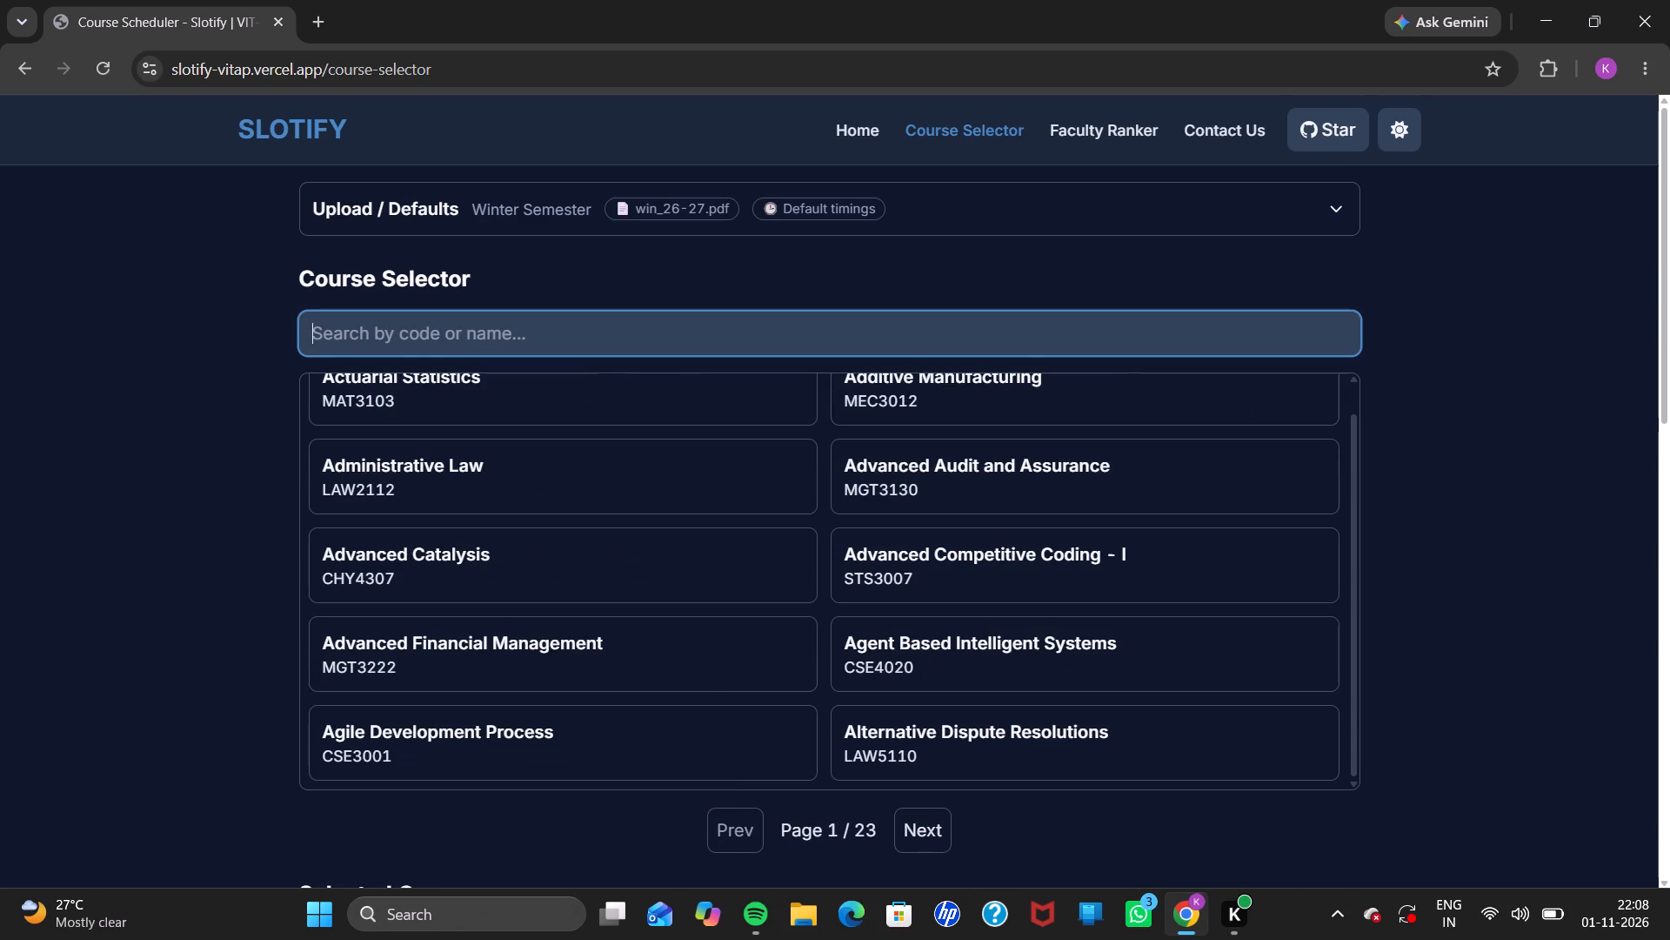
{"action": "key", "text": "m"}
{"action": "type", "text": "gt"}
{"action": "scroll", "coordinate": [1161, 512], "scroll_direction": "up", "scroll_amount": 5}
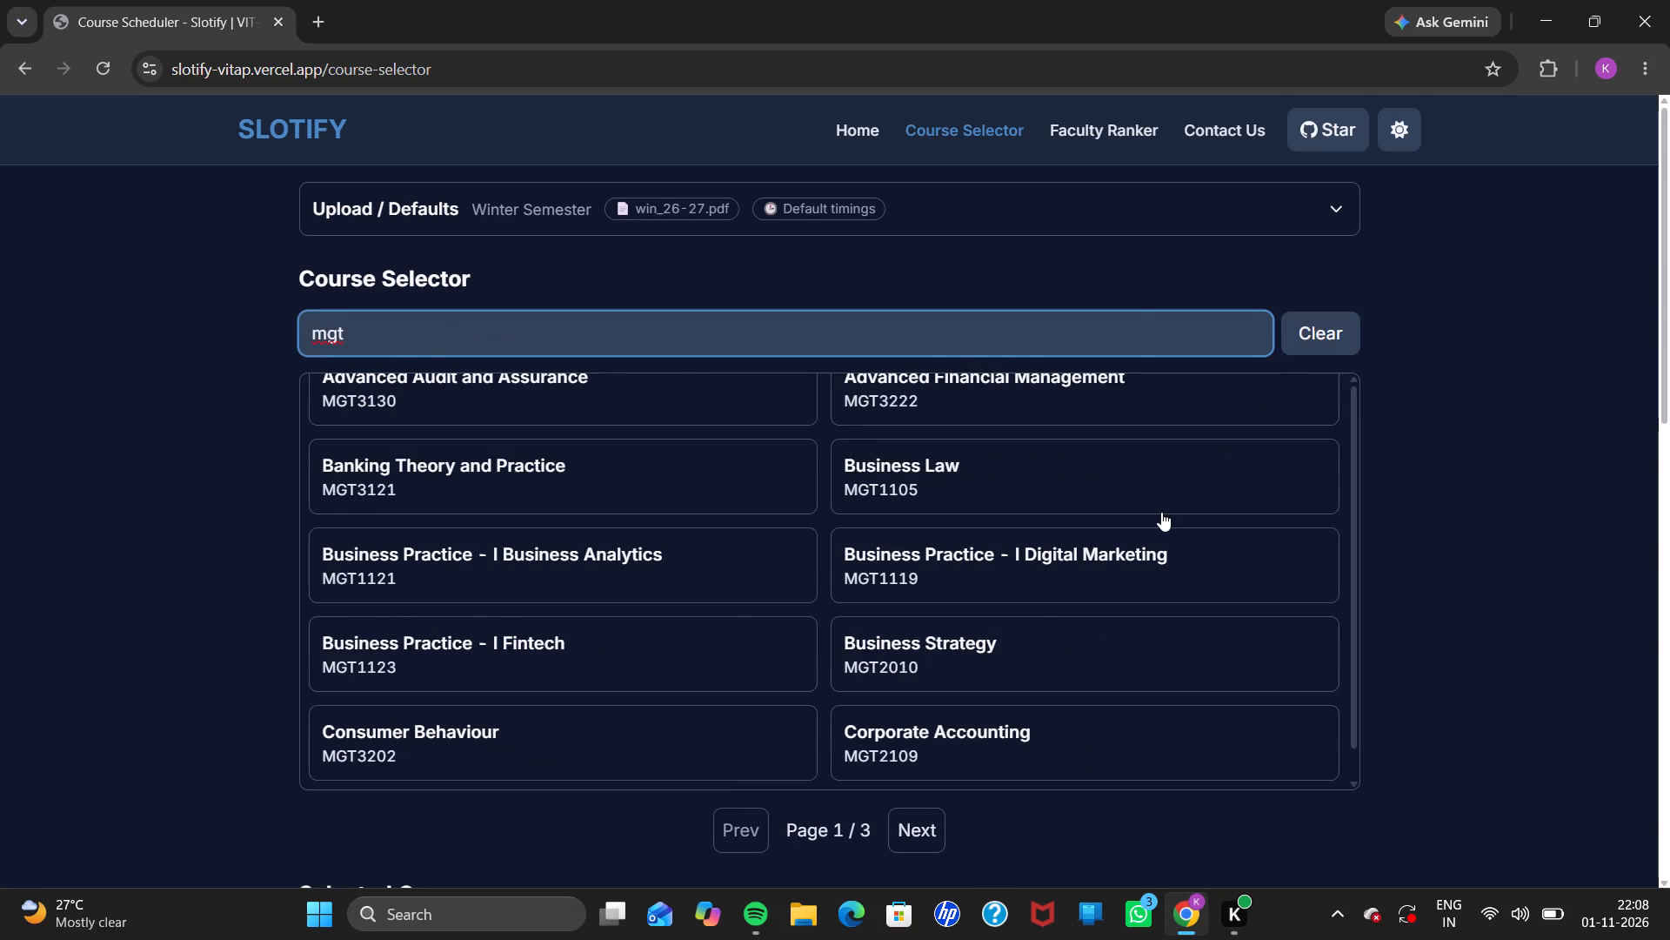
{"action": "scroll", "coordinate": [986, 524], "scroll_direction": "down", "scroll_amount": 2}
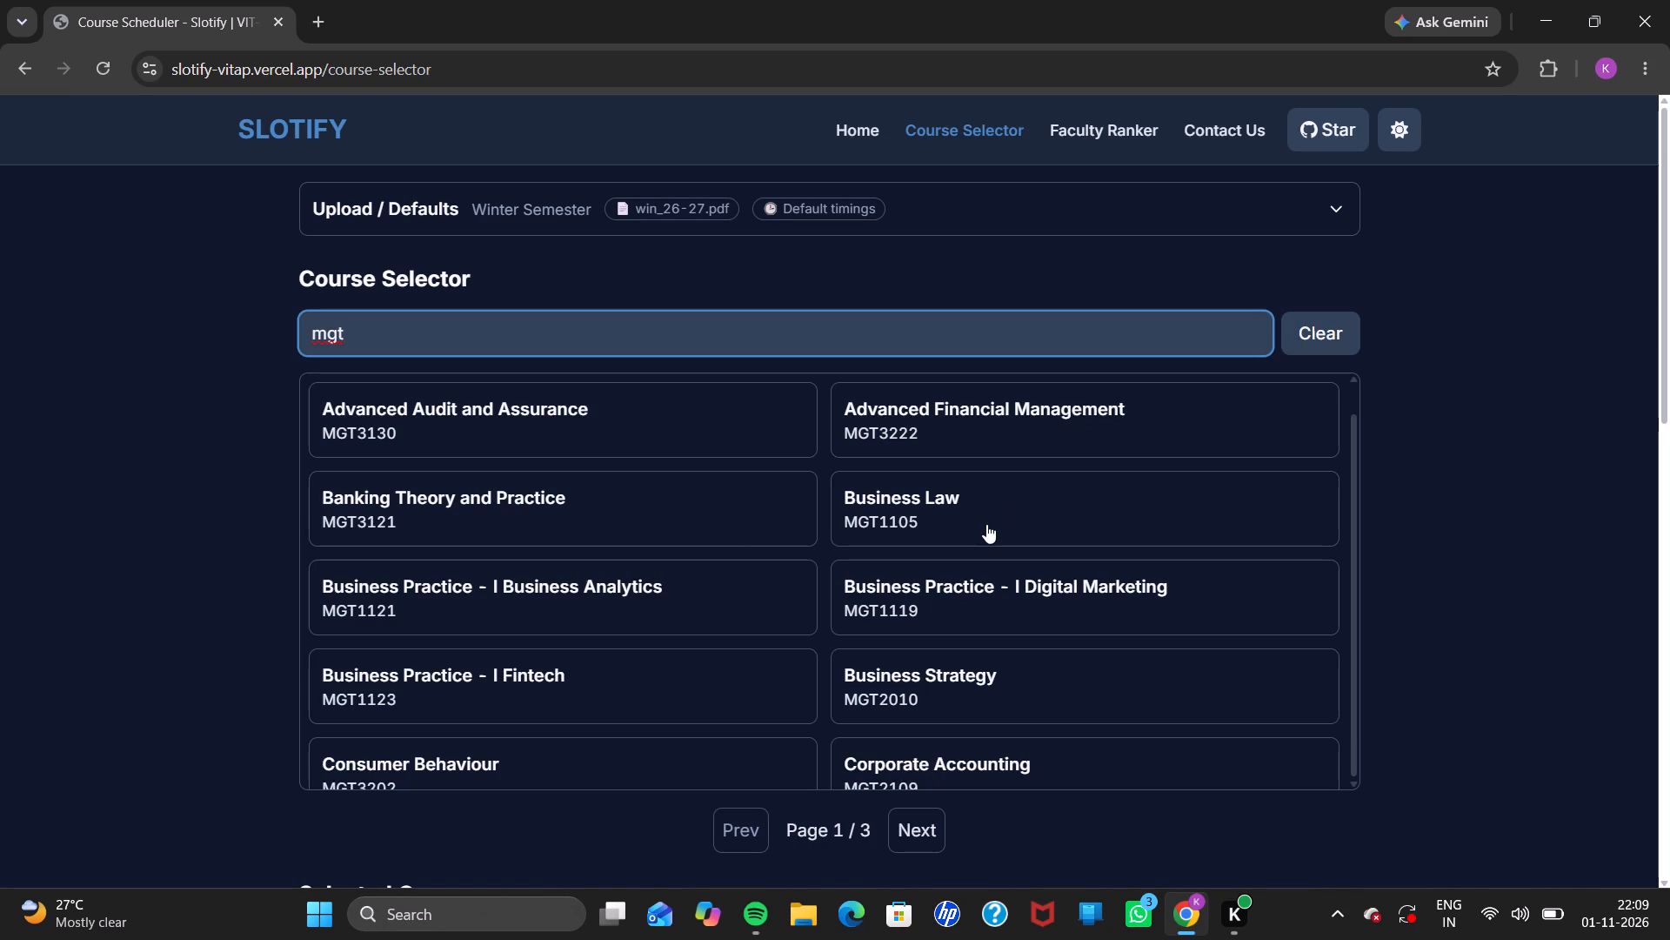
{"action": "scroll", "coordinate": [986, 524], "scroll_direction": "down", "scroll_amount": 1}
{"action": "left_click", "coordinate": [903, 829]}
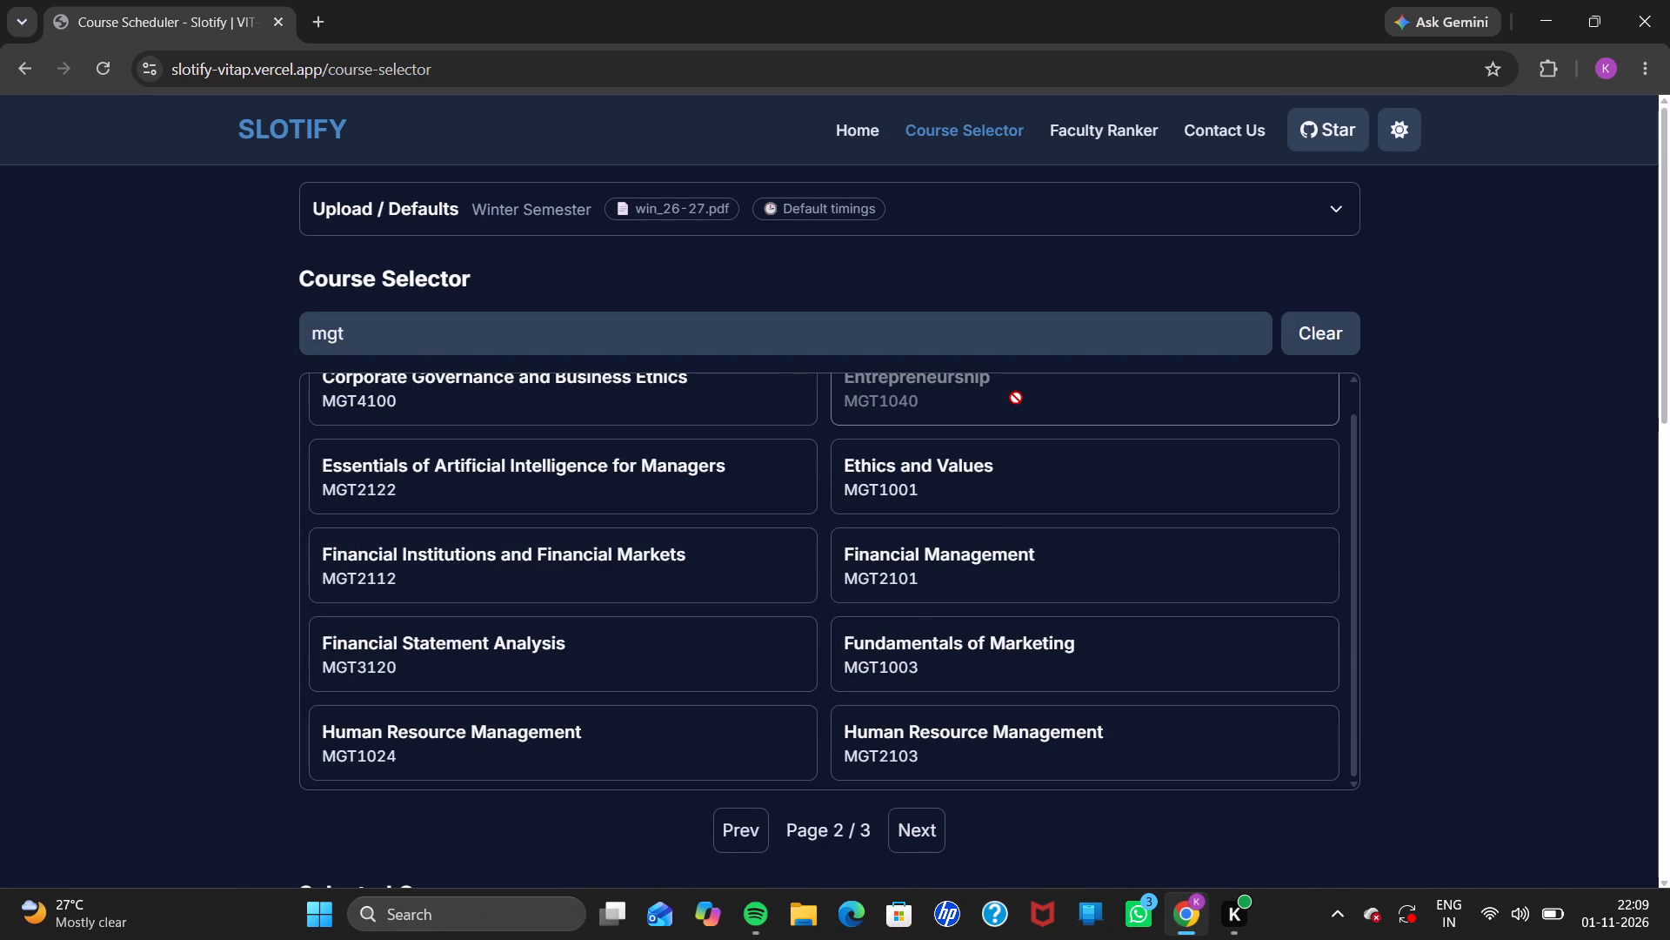
{"action": "left_click", "coordinate": [1016, 398]}
{"action": "double_click", "coordinate": [1016, 398]}
Look through the second and third pages of "mgt" courses and return to the first page.
{"action": "scroll", "coordinate": [1014, 537], "scroll_direction": "up", "scroll_amount": 4}
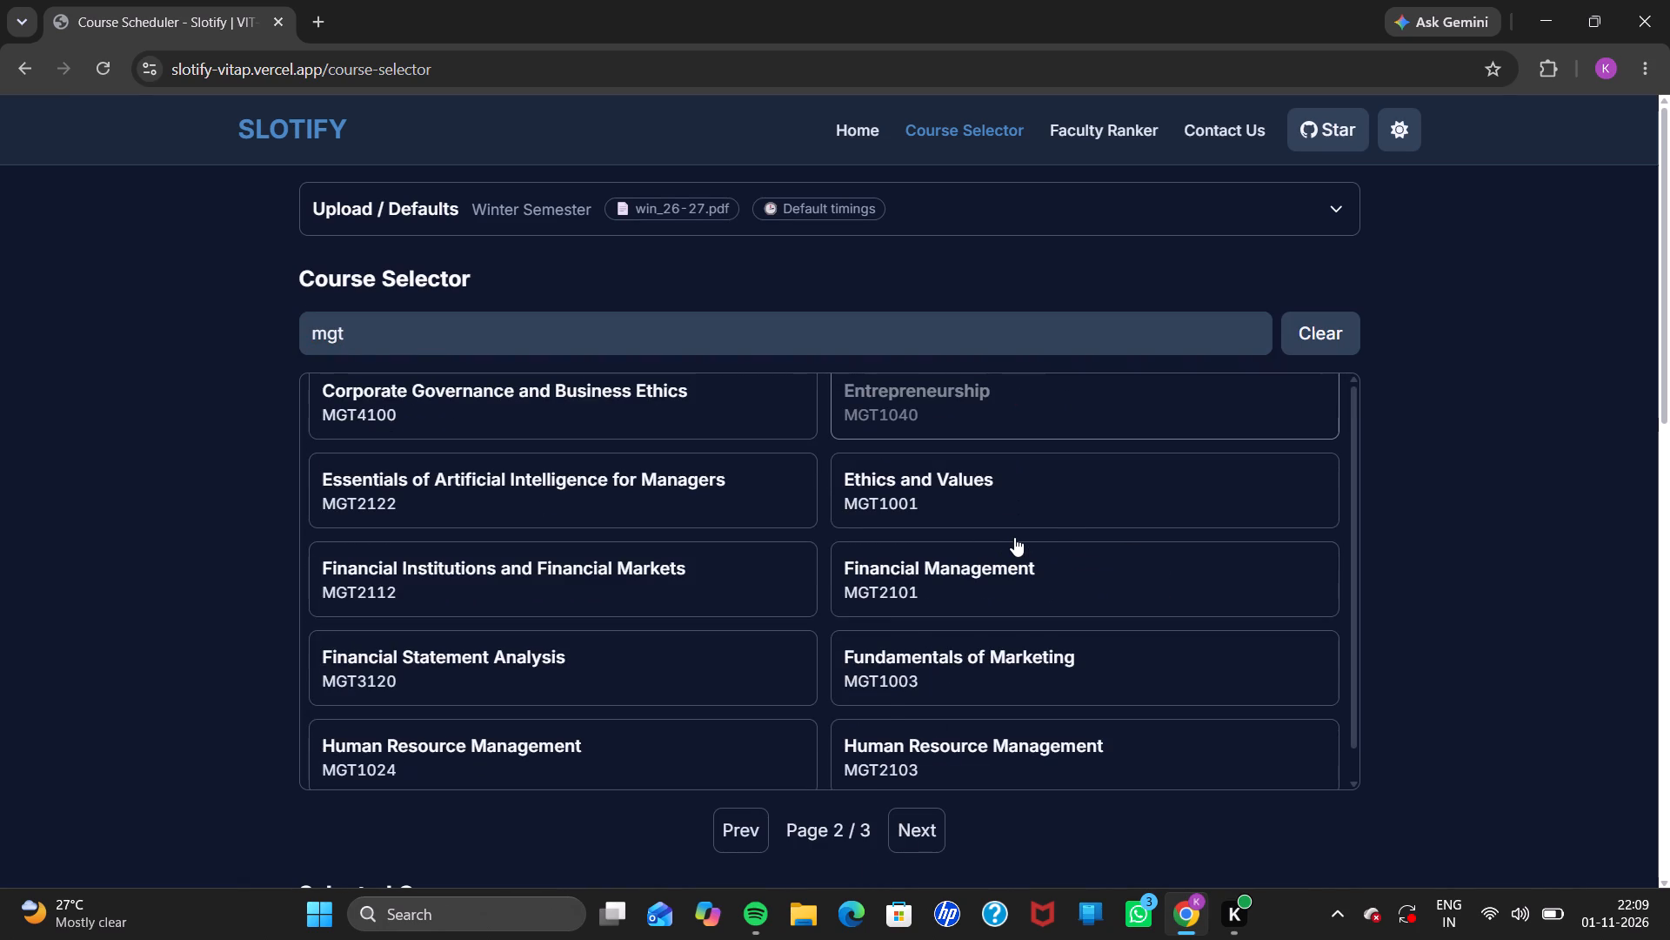
{"action": "scroll", "coordinate": [1014, 537], "scroll_direction": "down", "scroll_amount": 3}
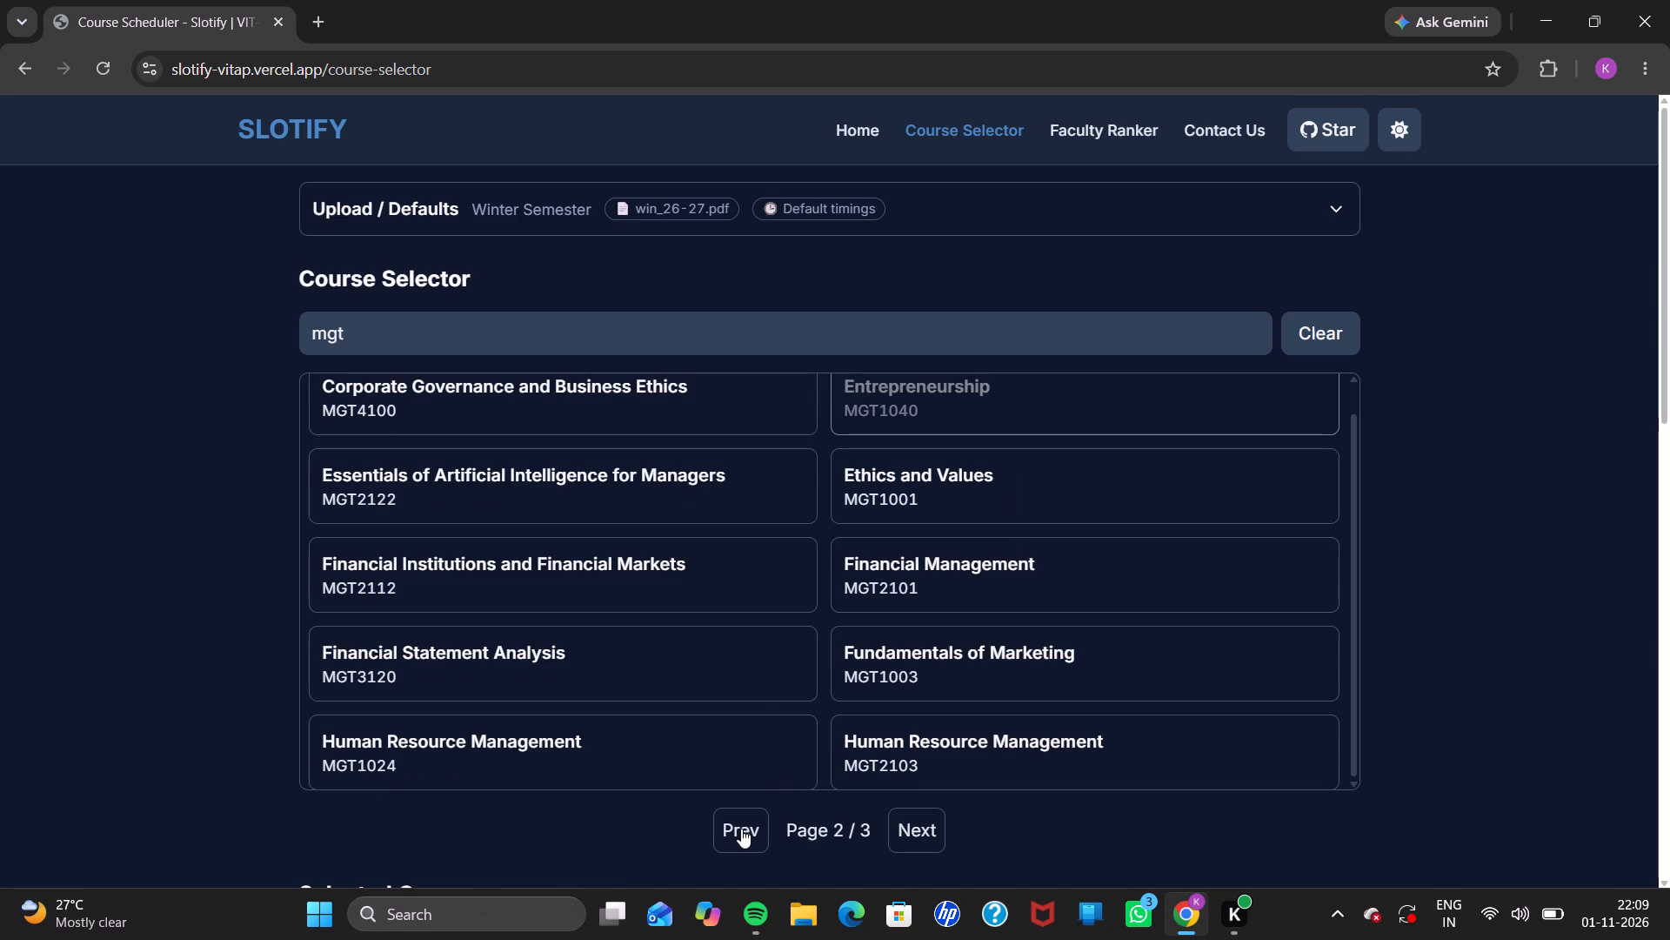
{"action": "left_click", "coordinate": [916, 839]}
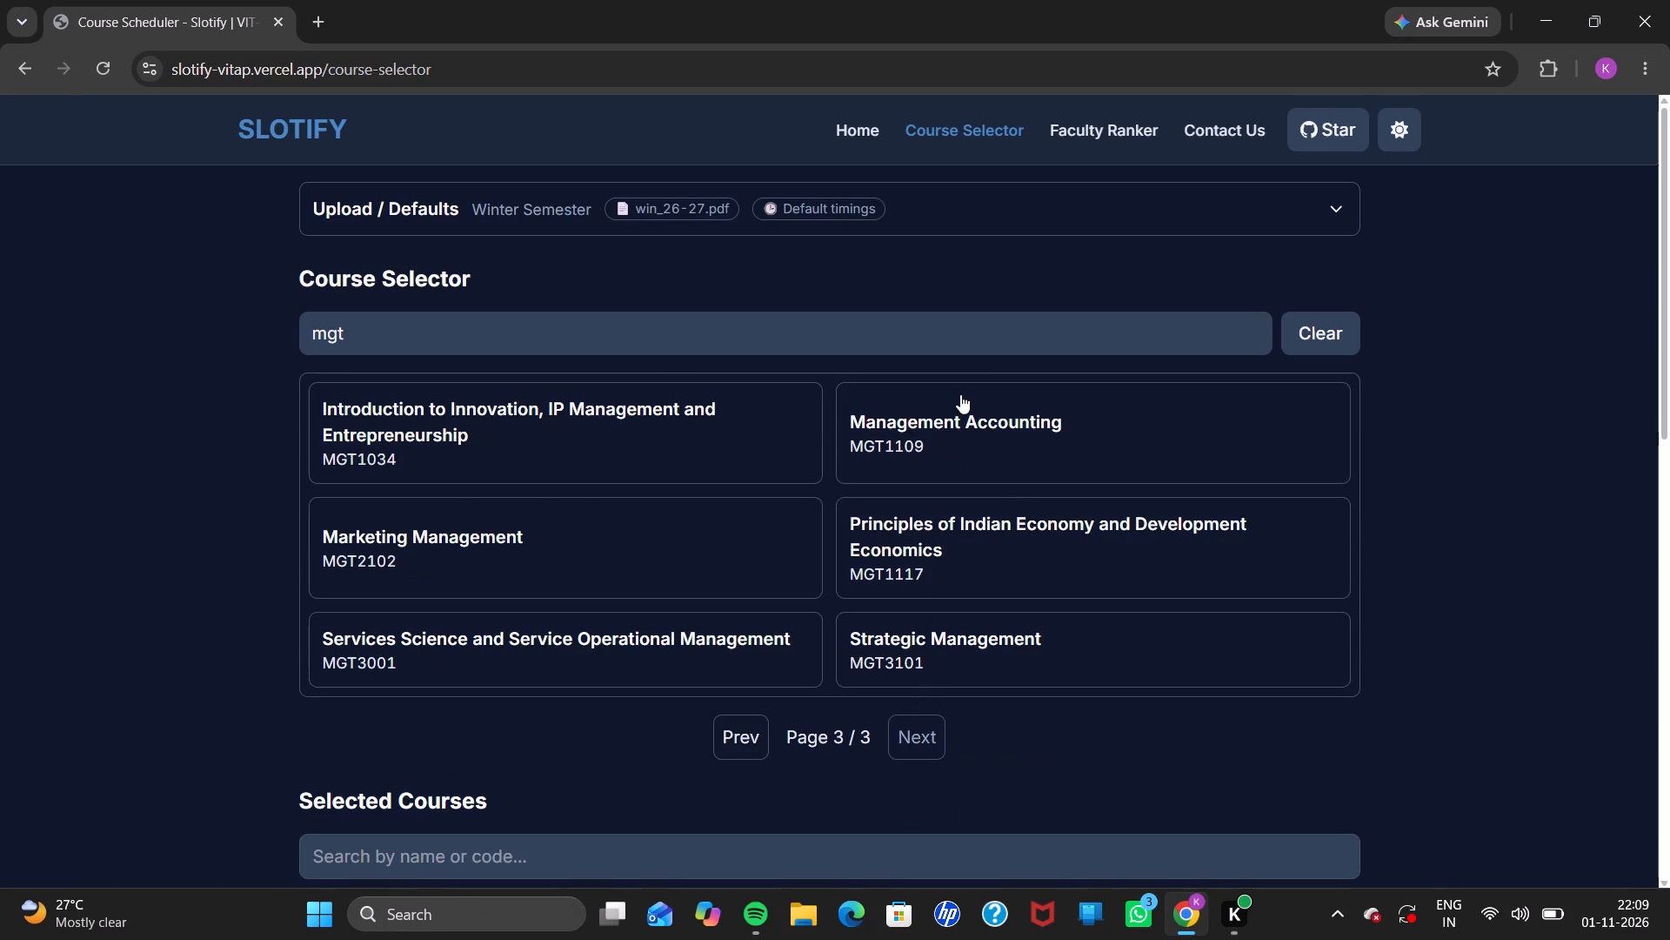
{"action": "left_click", "coordinate": [731, 728]}
{"action": "left_click", "coordinate": [766, 823]}
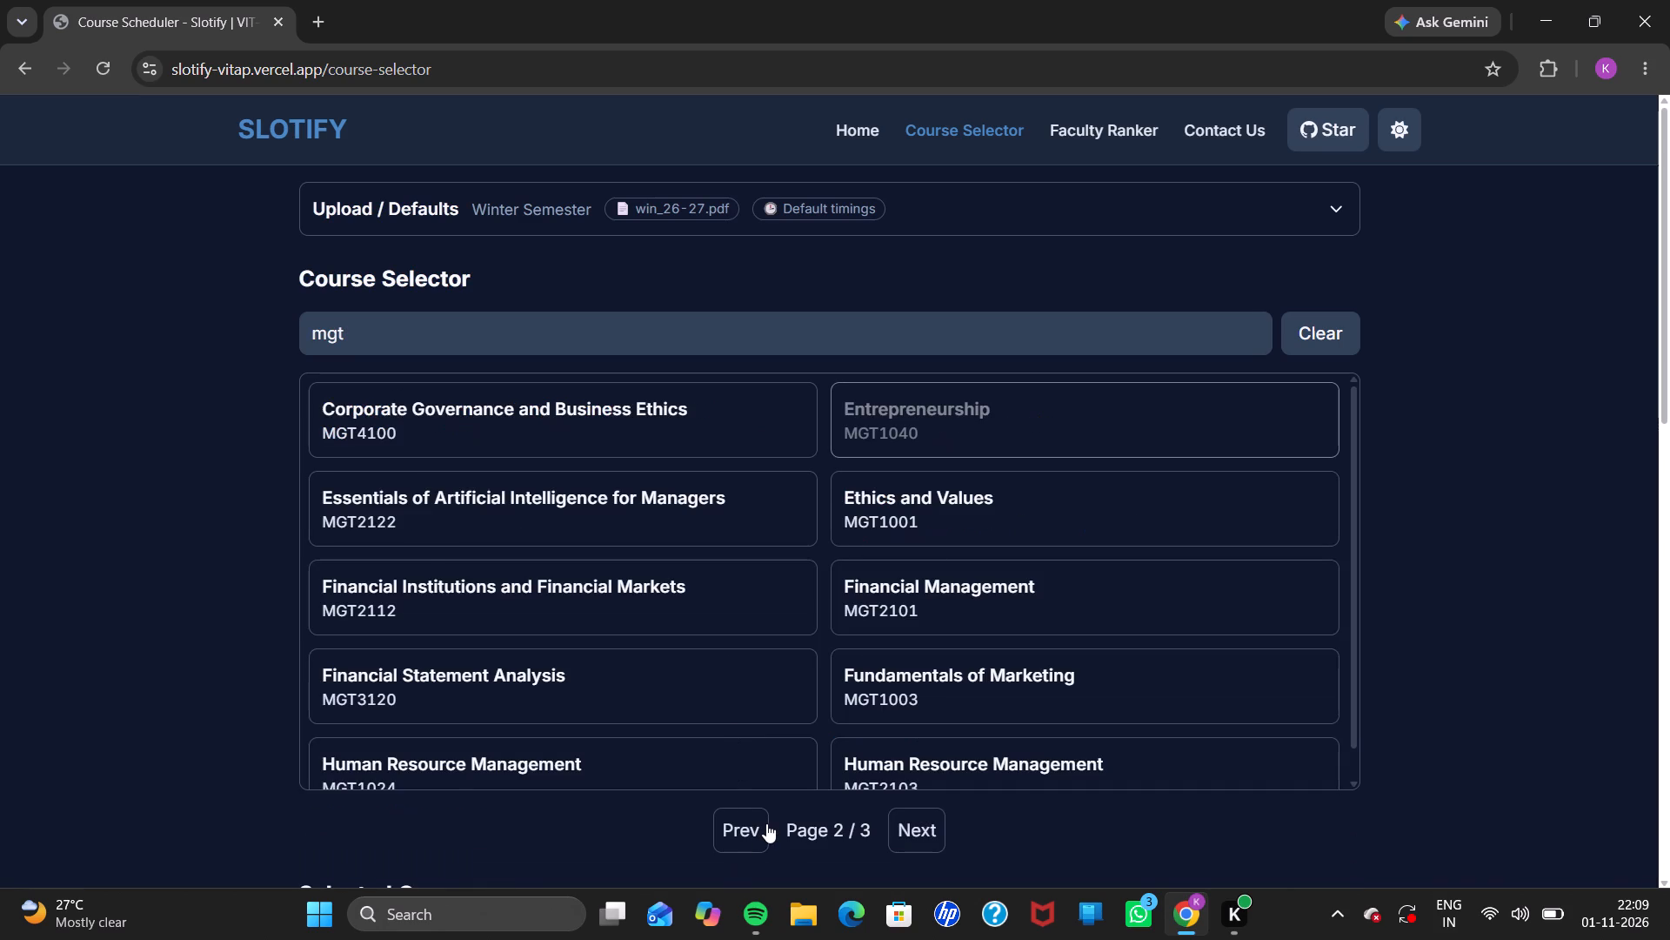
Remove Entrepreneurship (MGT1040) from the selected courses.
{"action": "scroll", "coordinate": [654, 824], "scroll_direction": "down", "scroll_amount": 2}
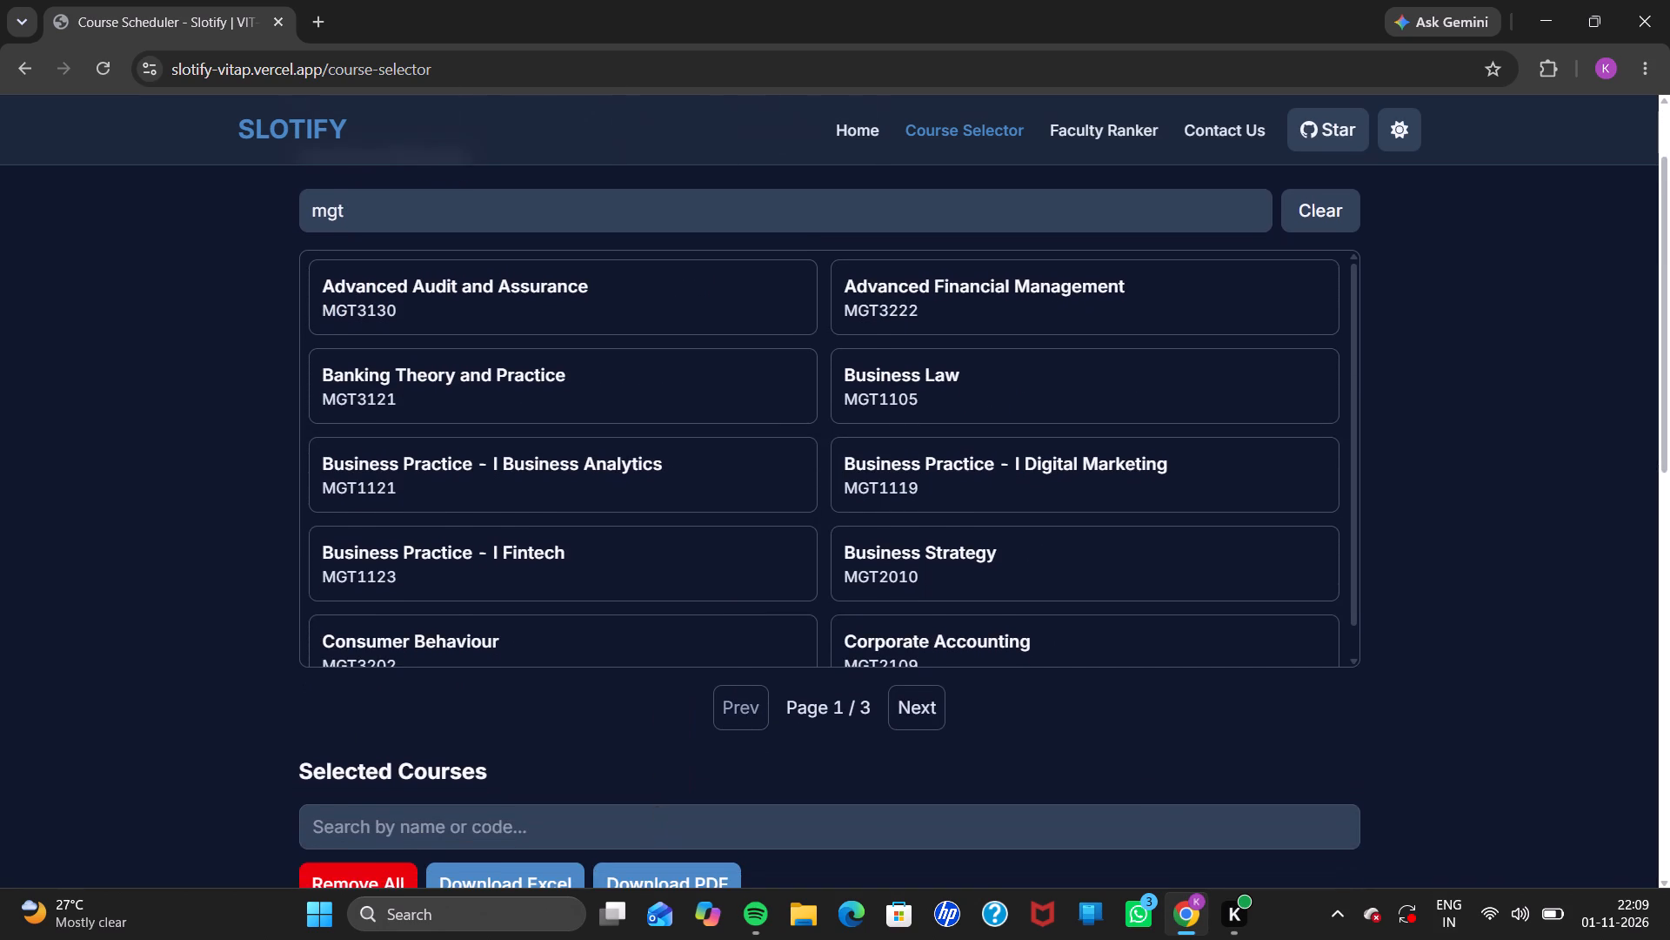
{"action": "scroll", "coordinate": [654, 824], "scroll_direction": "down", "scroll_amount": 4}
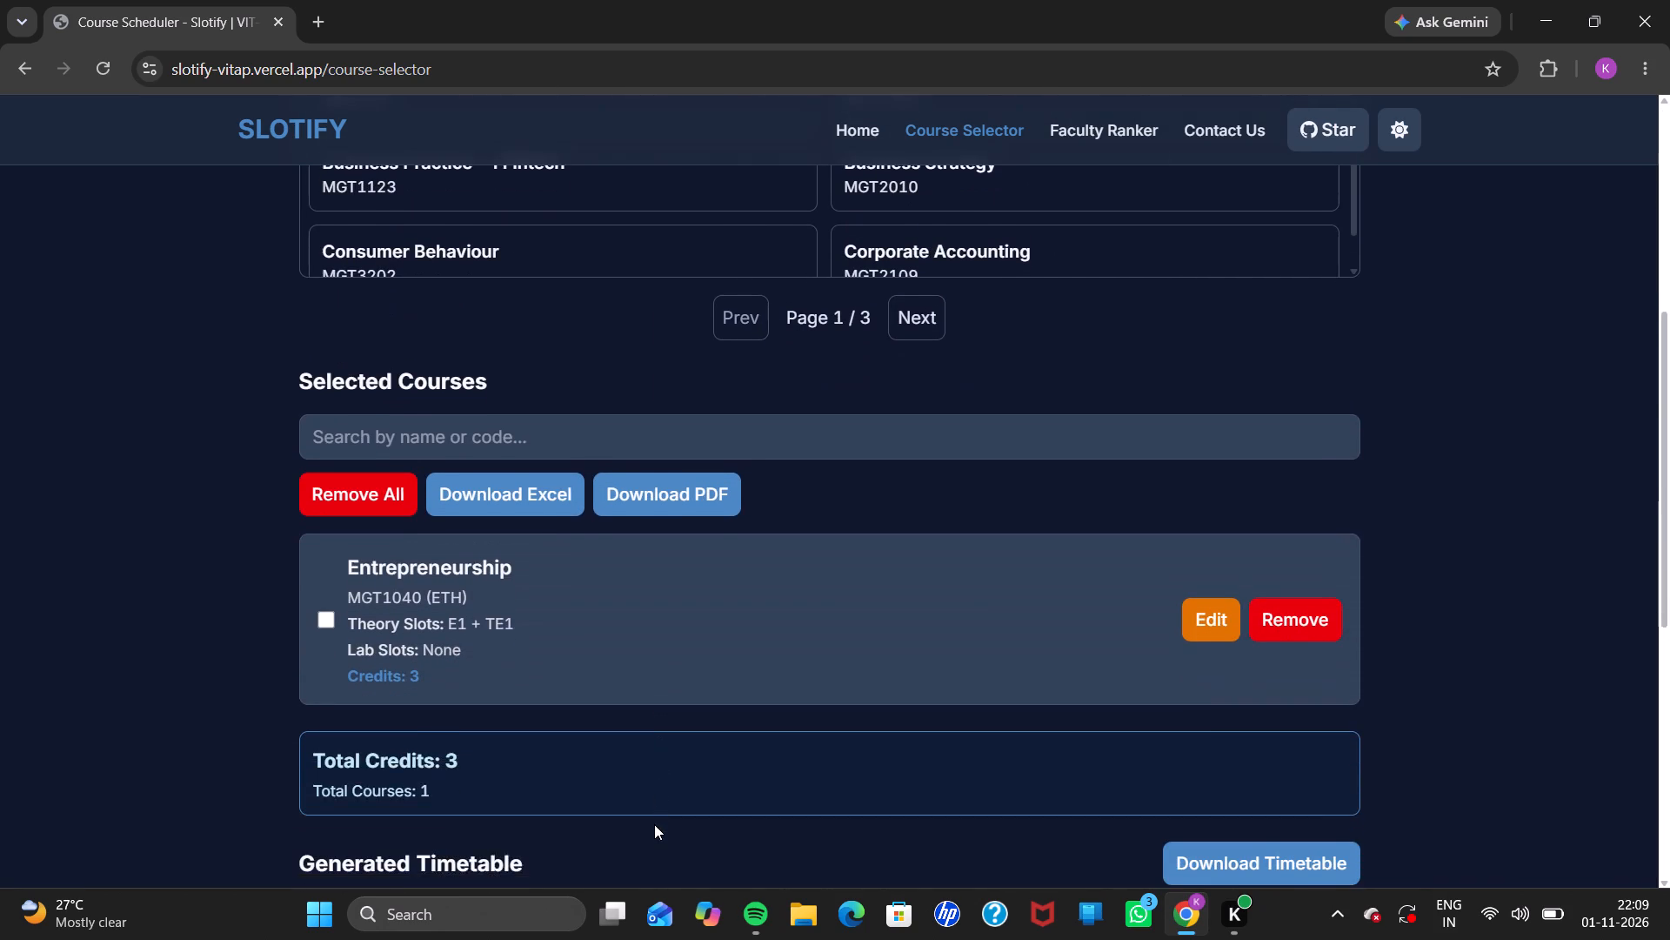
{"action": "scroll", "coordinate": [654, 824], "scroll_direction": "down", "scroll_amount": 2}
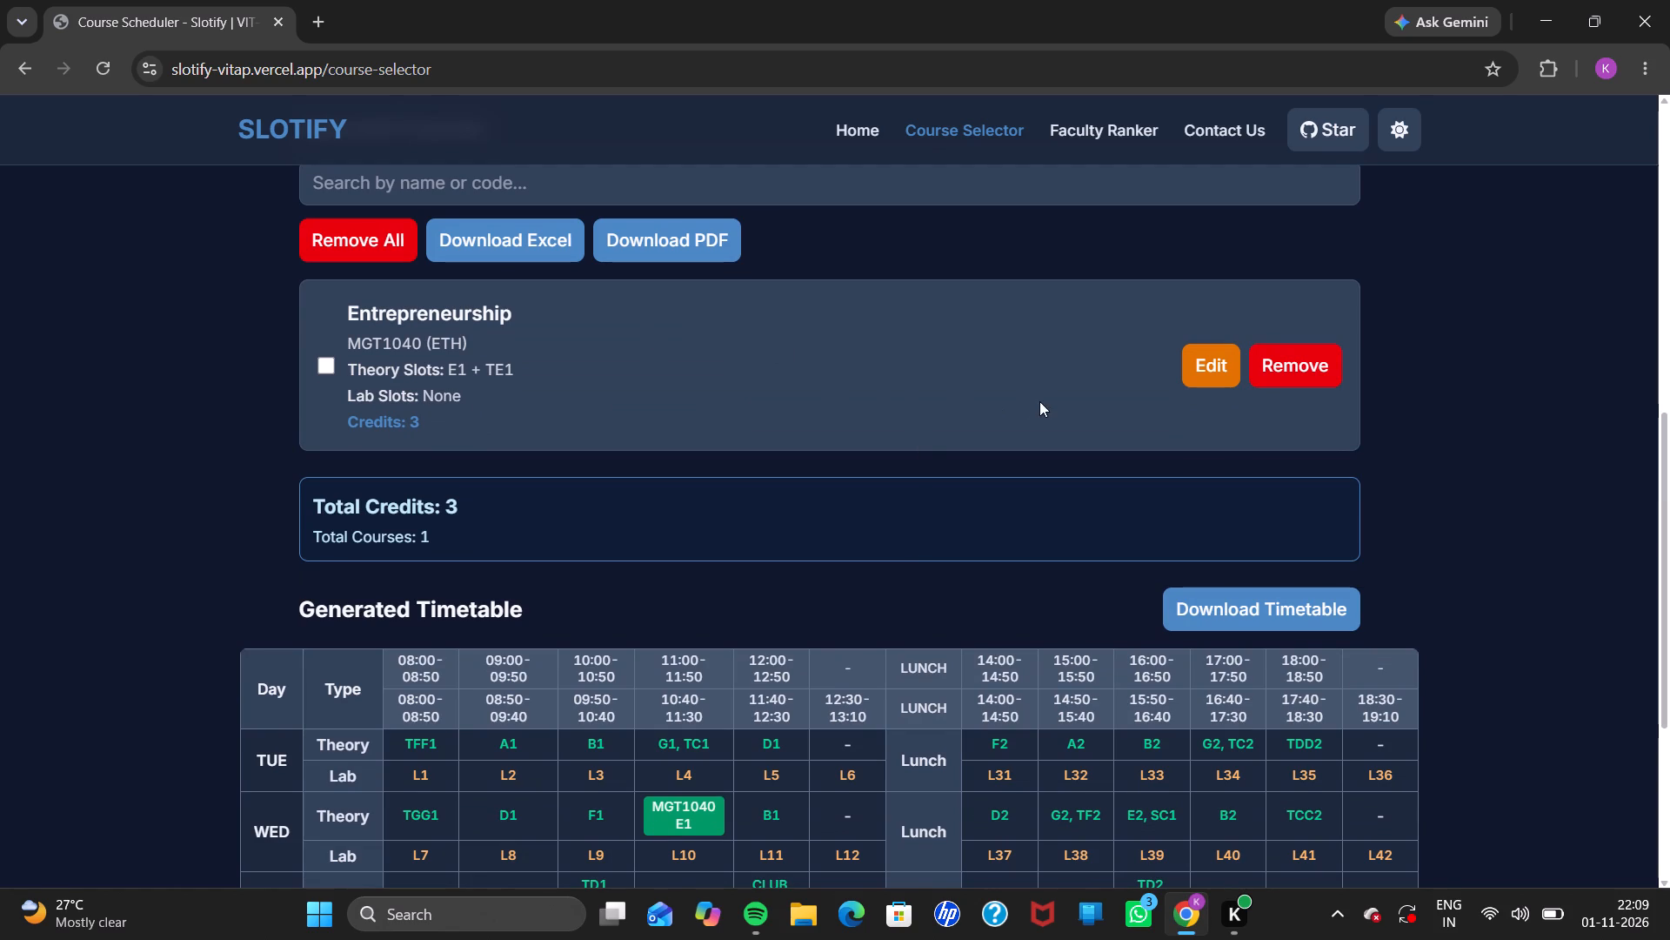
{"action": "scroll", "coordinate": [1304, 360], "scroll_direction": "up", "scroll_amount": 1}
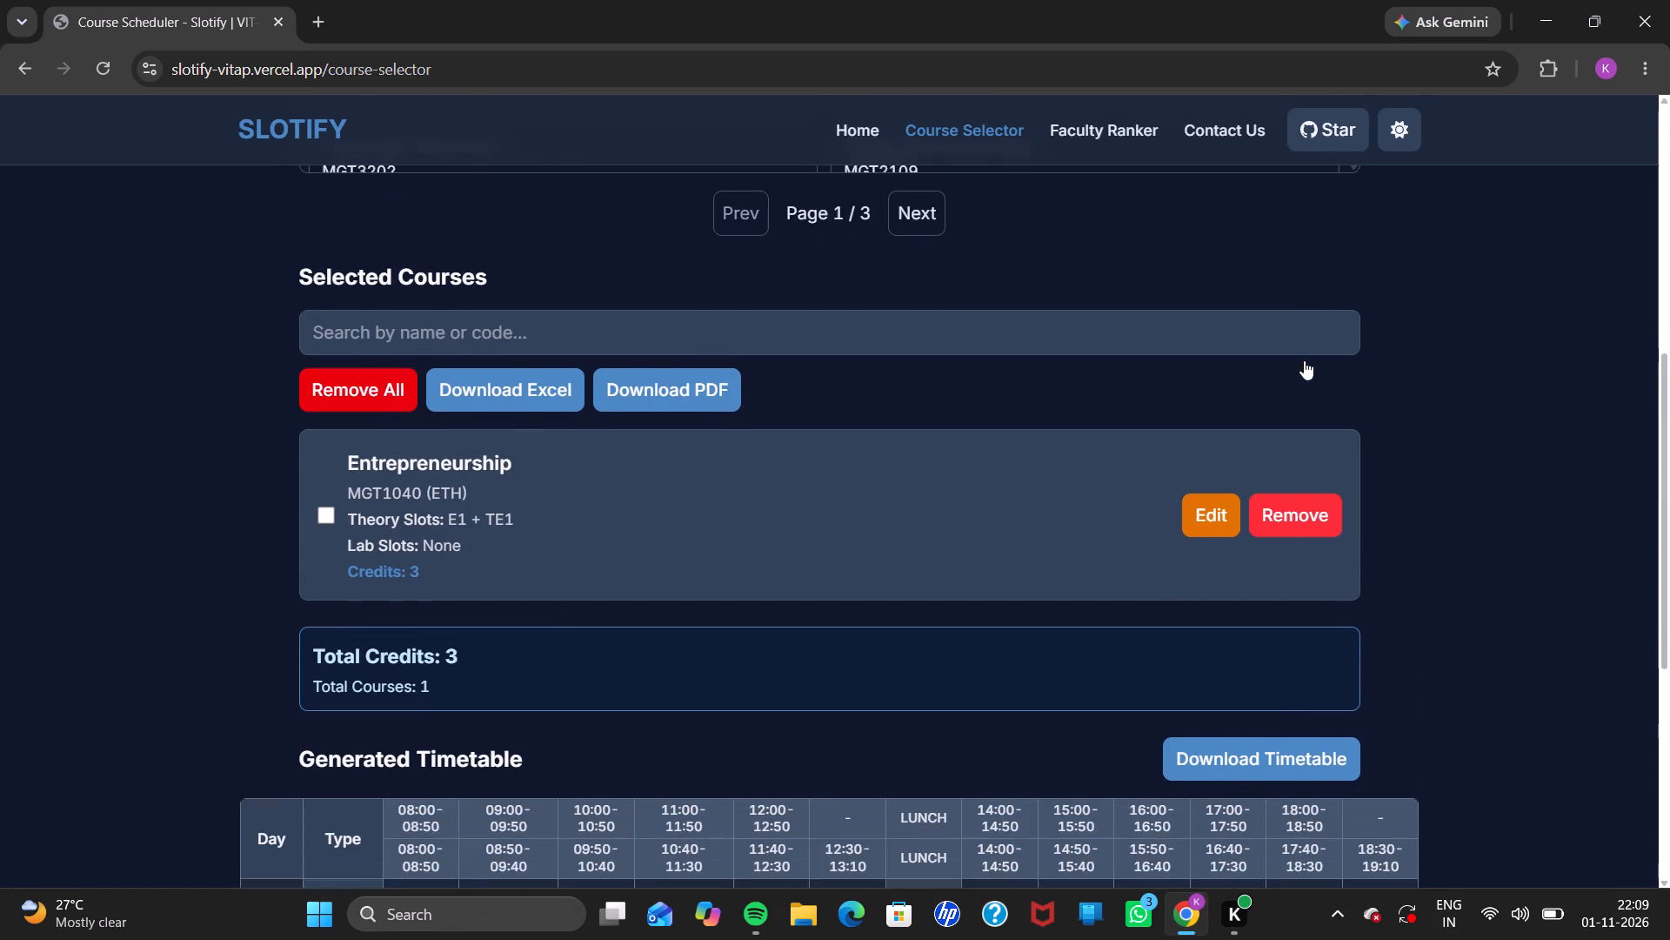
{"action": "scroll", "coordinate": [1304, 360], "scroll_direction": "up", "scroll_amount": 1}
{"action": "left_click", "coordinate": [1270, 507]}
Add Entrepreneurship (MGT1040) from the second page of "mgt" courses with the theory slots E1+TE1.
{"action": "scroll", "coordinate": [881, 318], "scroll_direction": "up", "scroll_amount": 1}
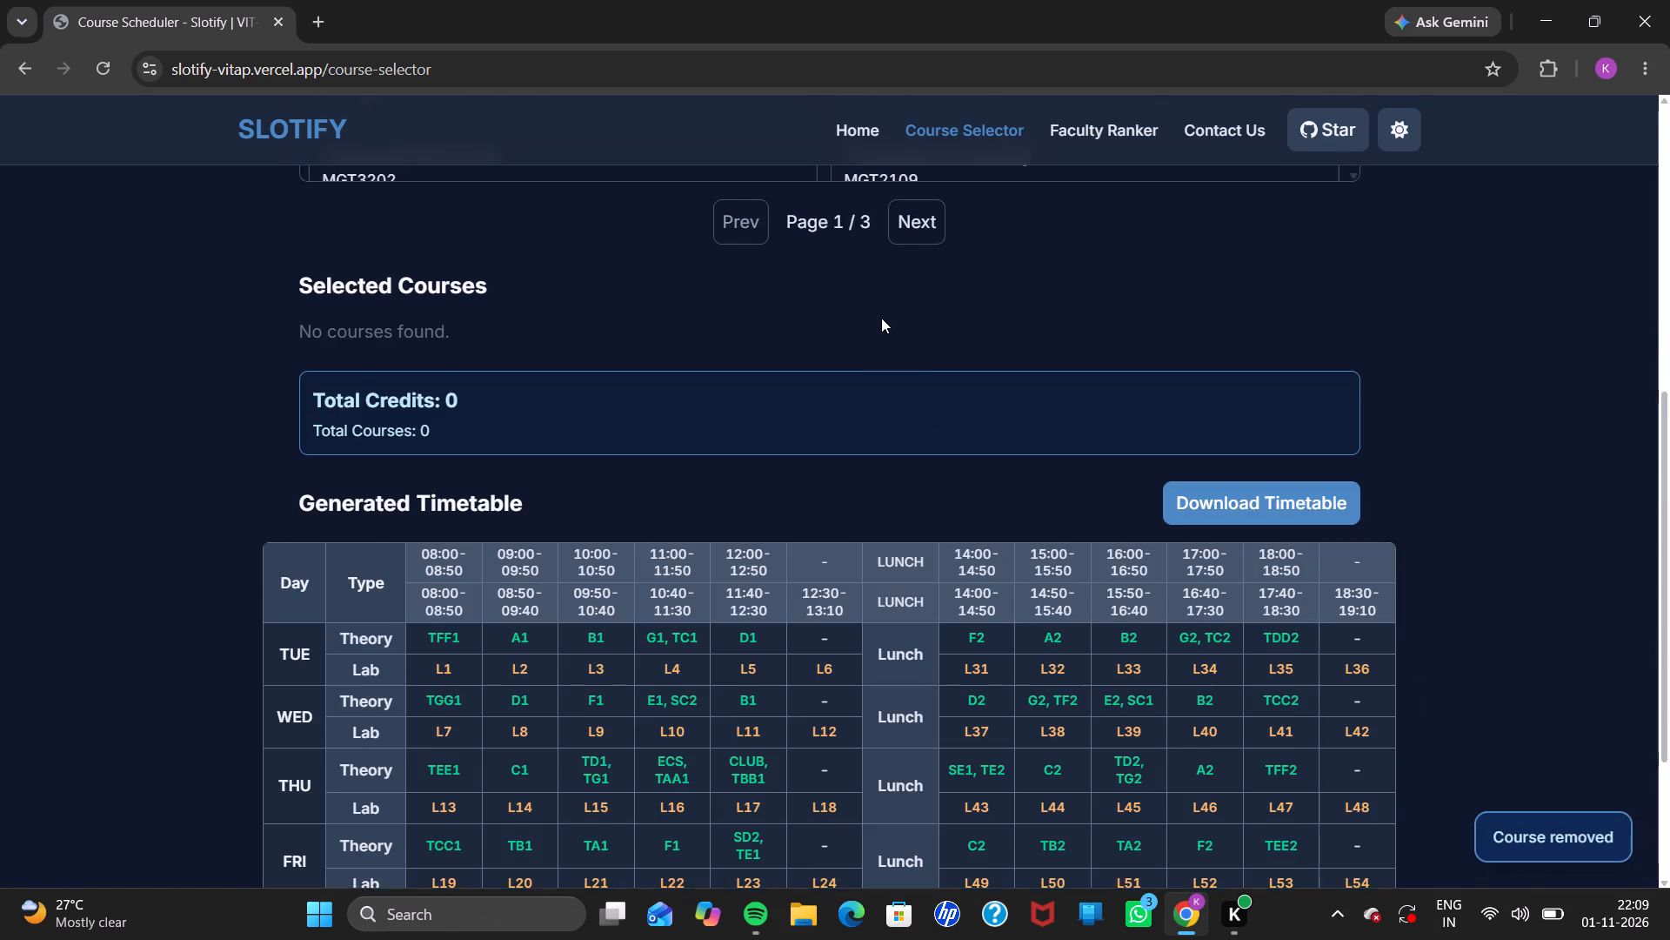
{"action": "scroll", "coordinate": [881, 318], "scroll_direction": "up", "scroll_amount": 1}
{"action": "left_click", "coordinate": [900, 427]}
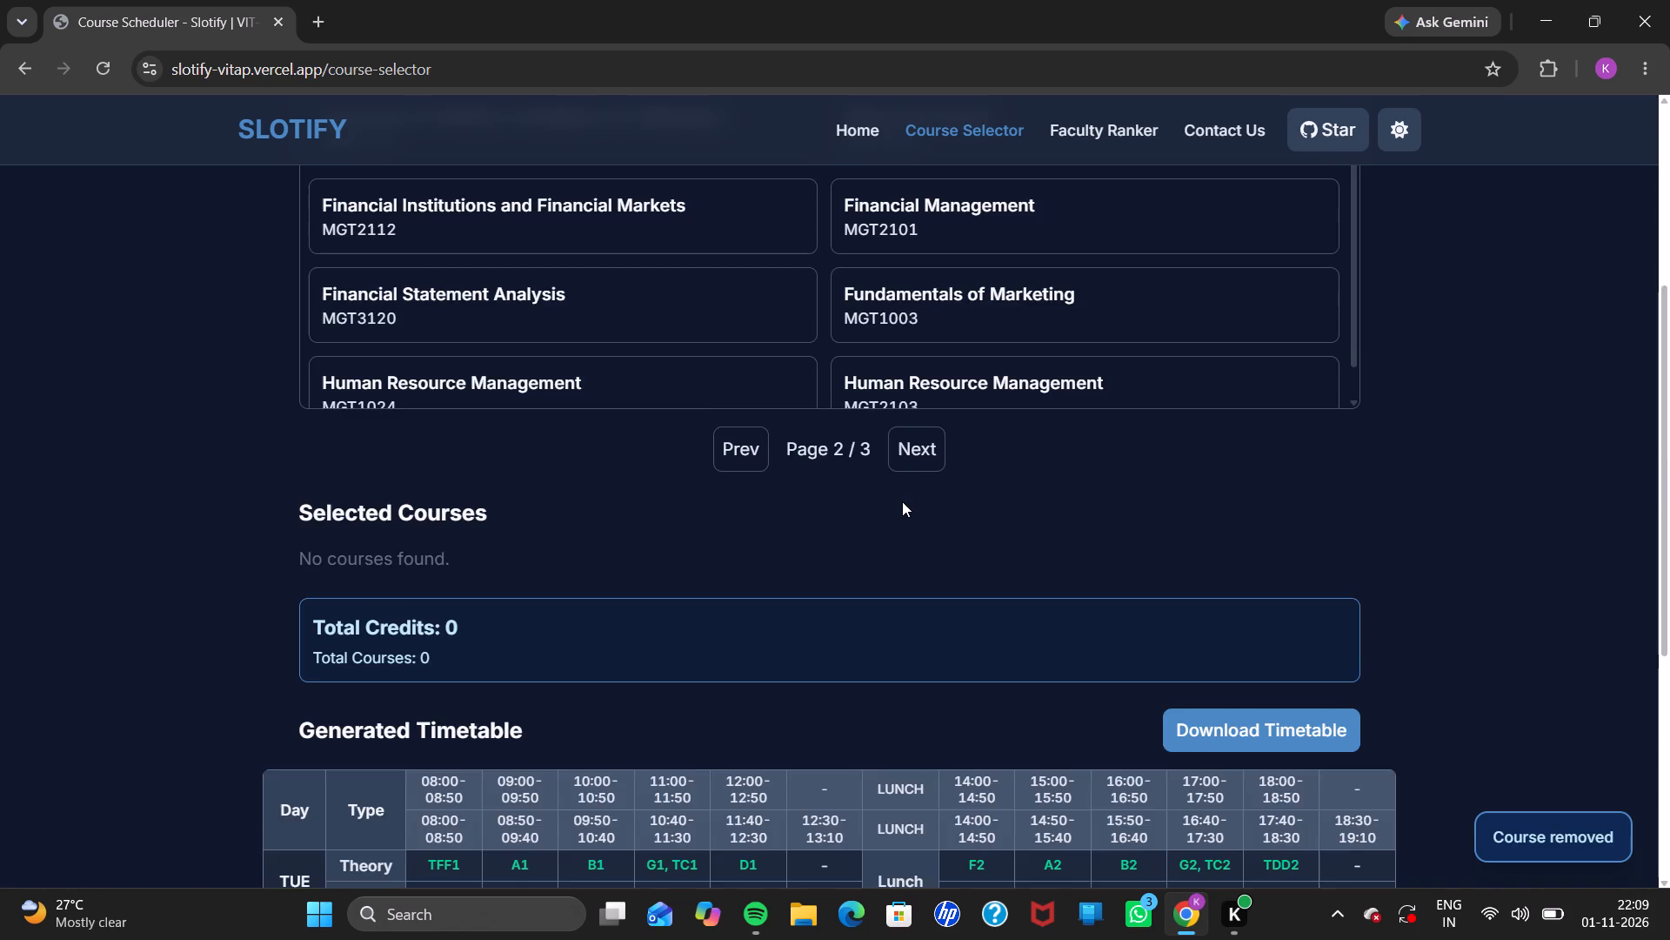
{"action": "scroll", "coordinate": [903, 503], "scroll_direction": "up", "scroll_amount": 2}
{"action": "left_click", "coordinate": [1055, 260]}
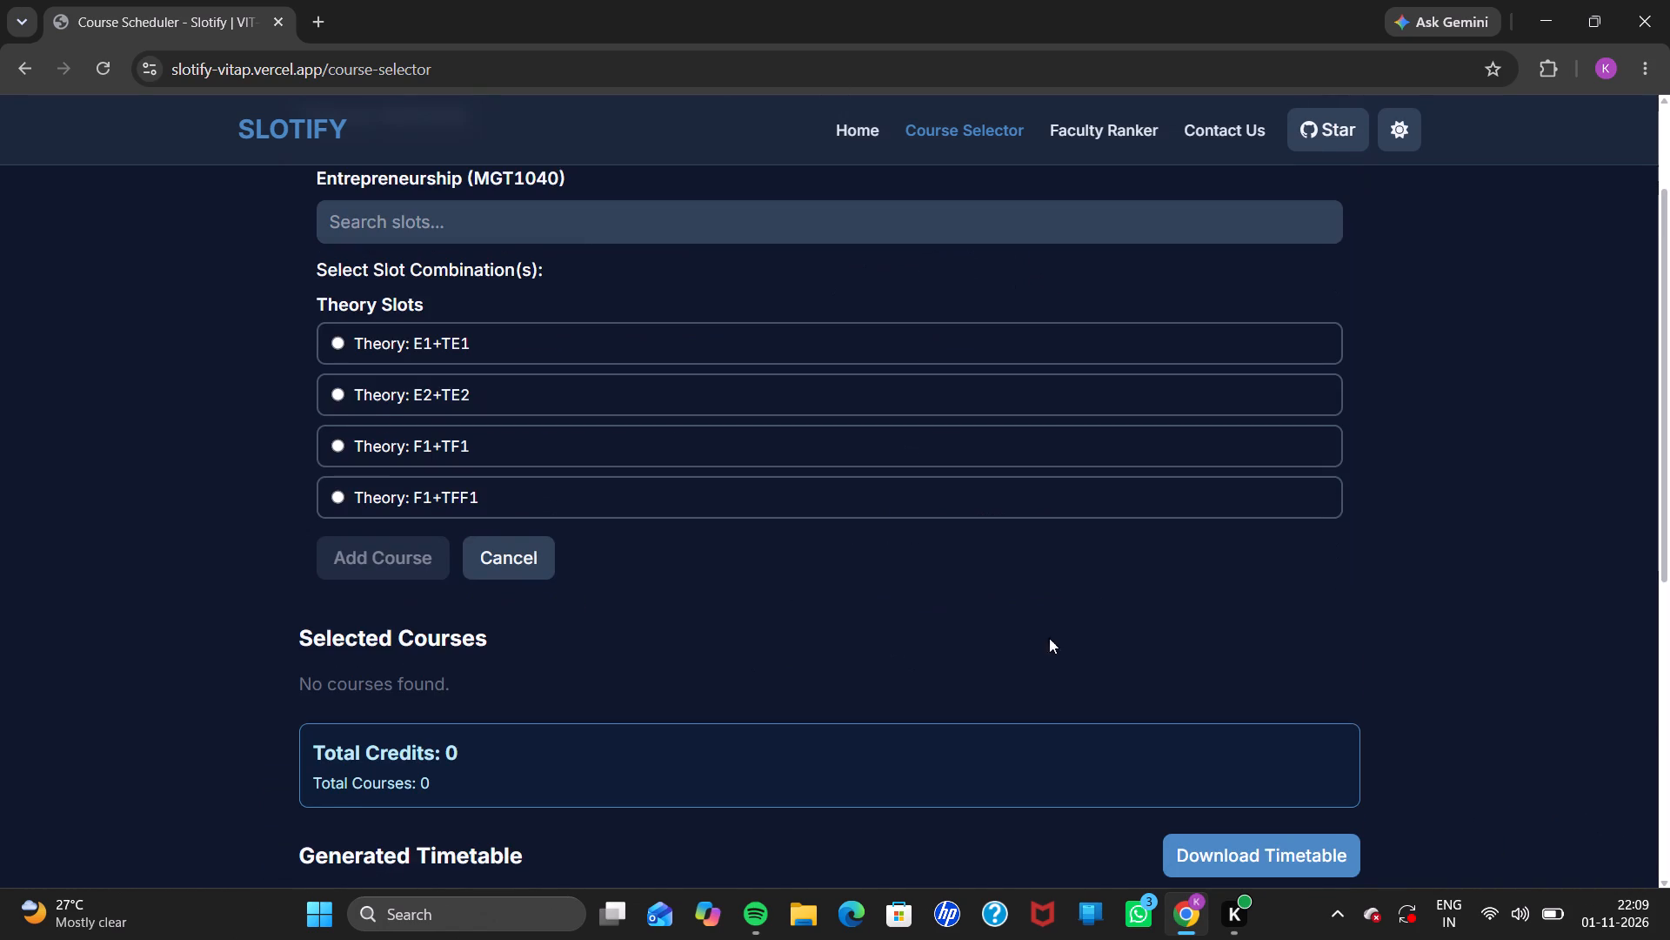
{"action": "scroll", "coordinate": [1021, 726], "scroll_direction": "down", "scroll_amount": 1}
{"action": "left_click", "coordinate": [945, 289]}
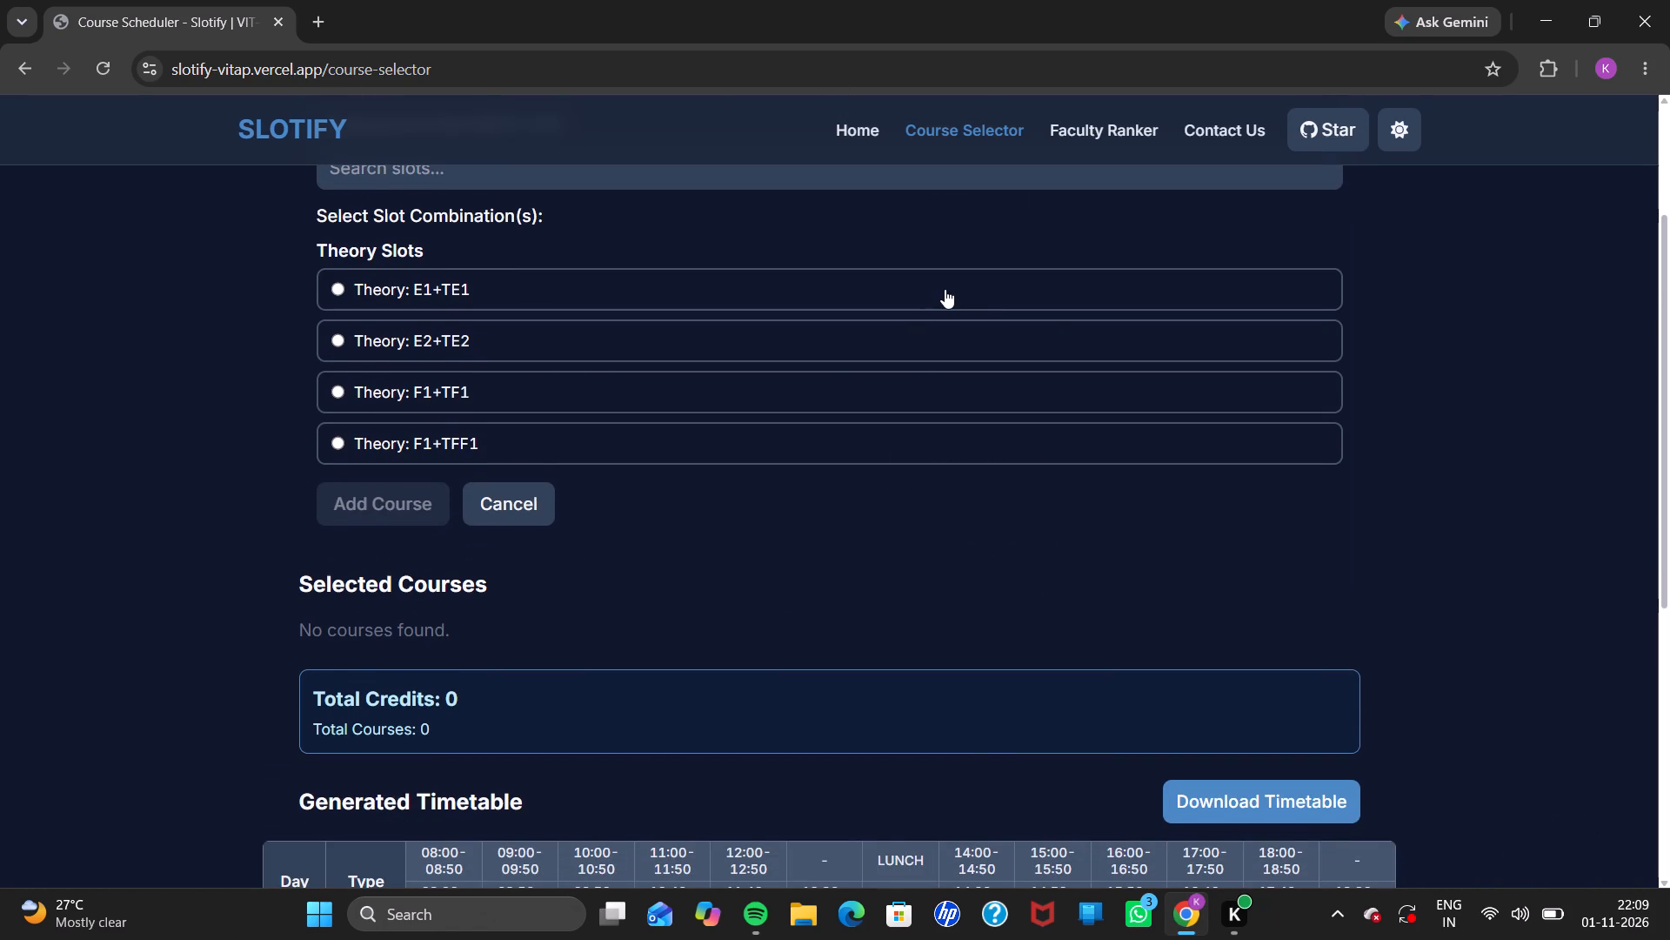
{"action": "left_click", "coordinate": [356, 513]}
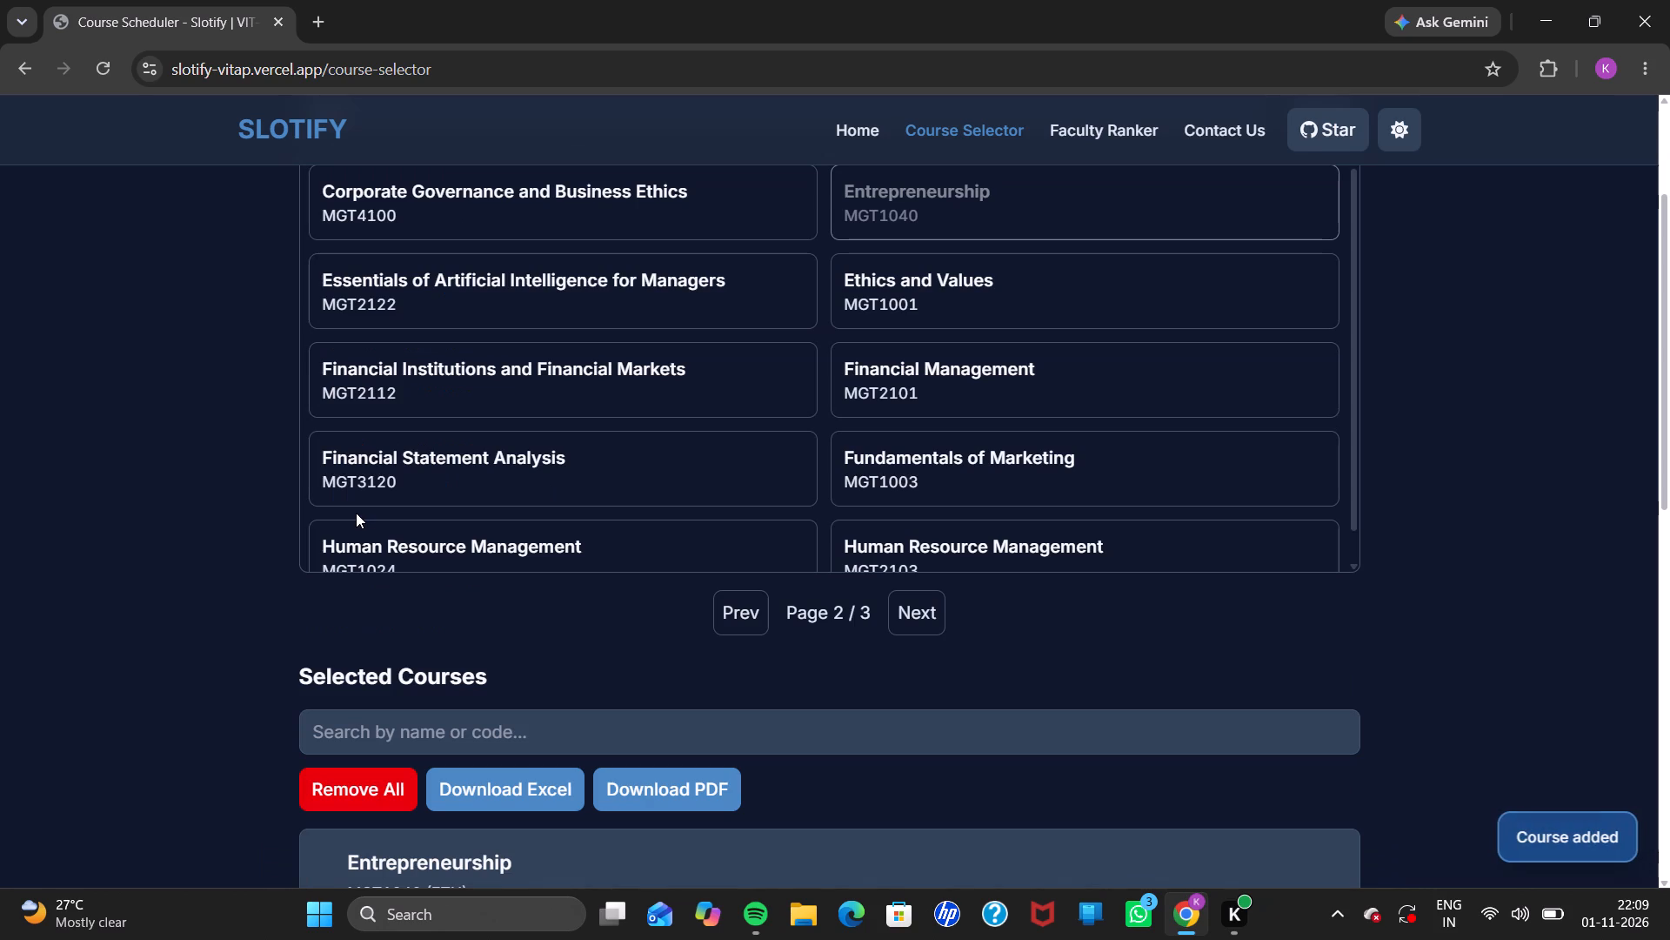
Clear the course search, search for "sts" and add Qualitative And Quantitative Skills Practice - I (STS2010) with theory slots E2+TE2.
{"action": "scroll", "coordinate": [722, 640], "scroll_direction": "down", "scroll_amount": 10}
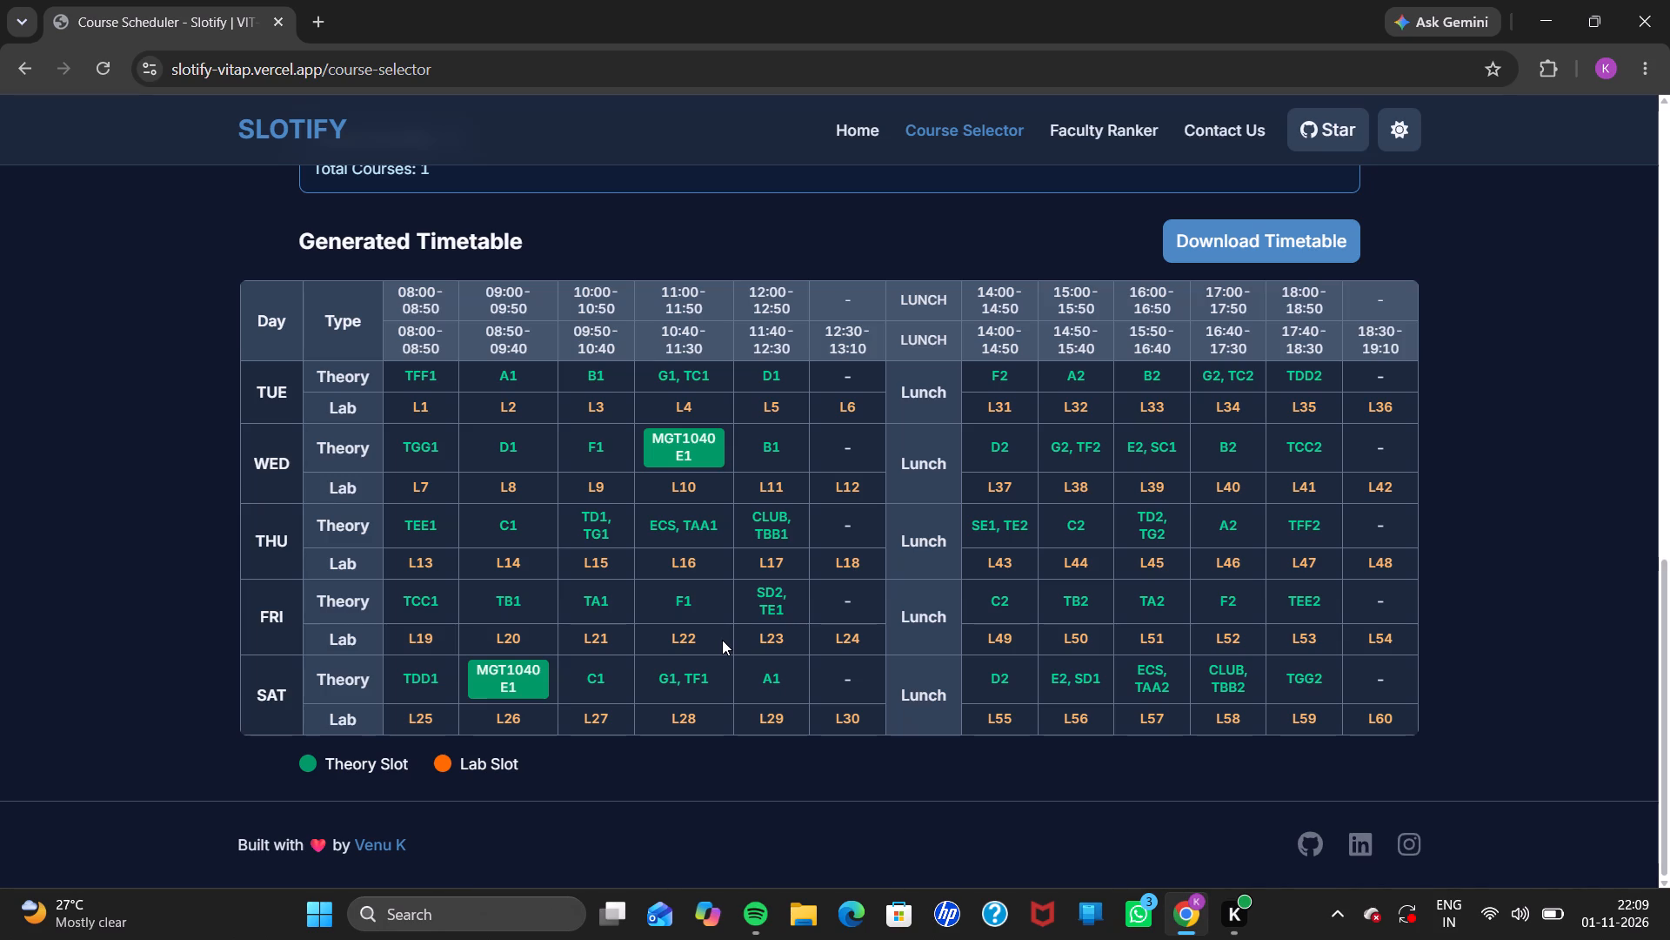
{"action": "scroll", "coordinate": [722, 640], "scroll_direction": "up", "scroll_amount": 13}
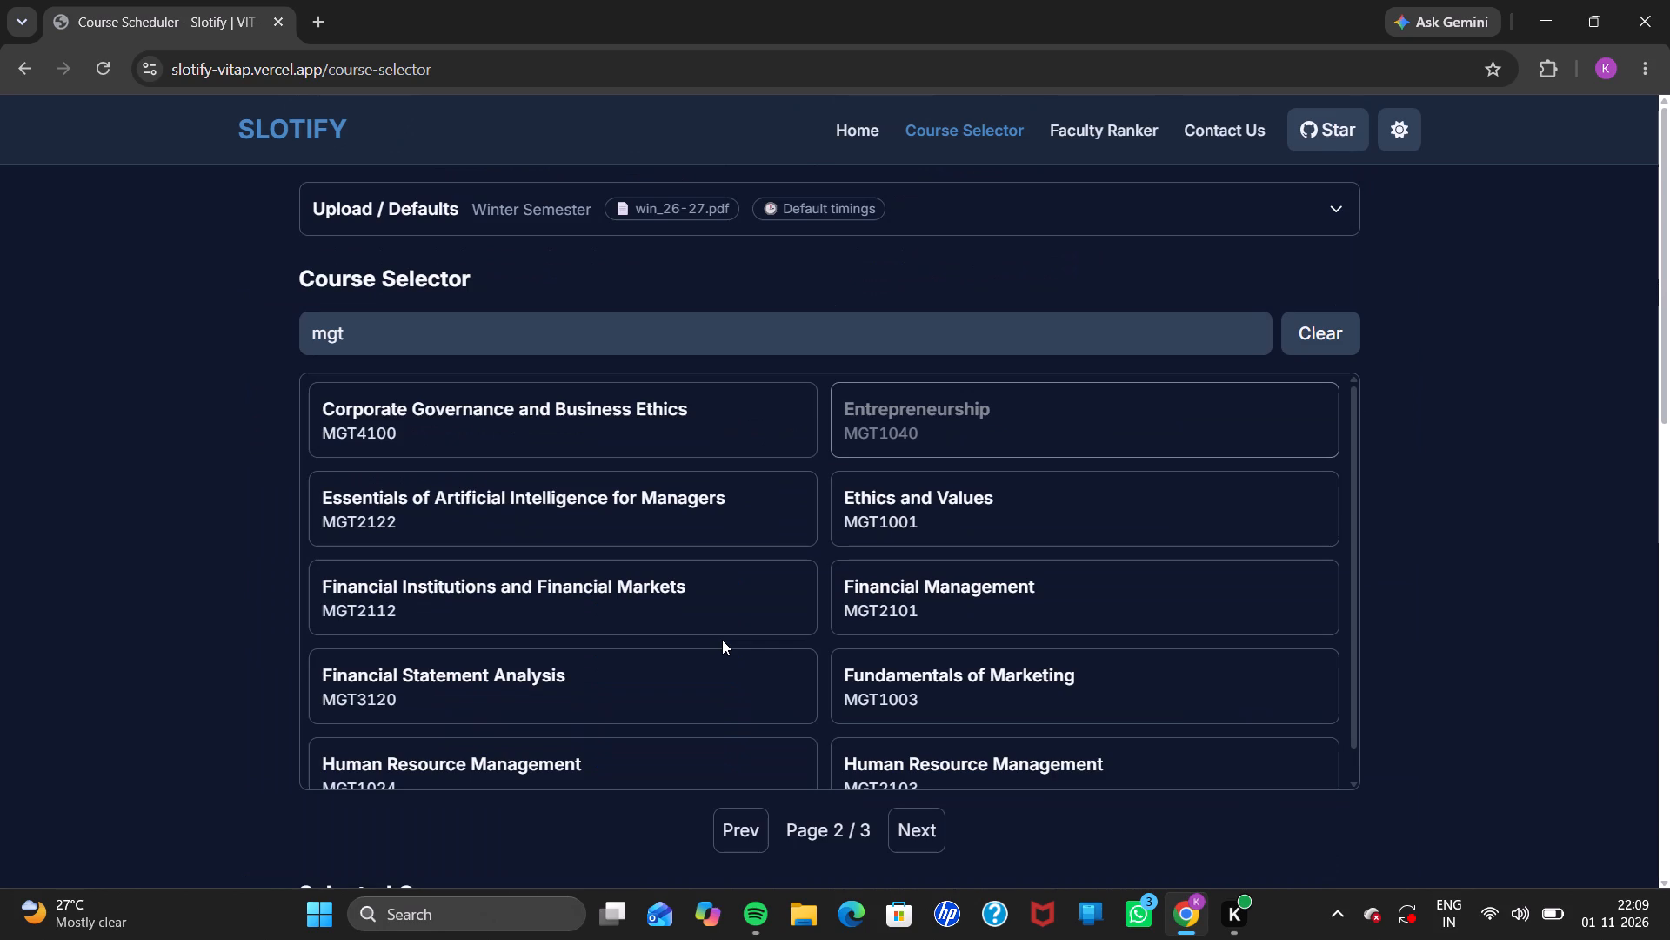
{"action": "left_click", "coordinate": [1353, 325]}
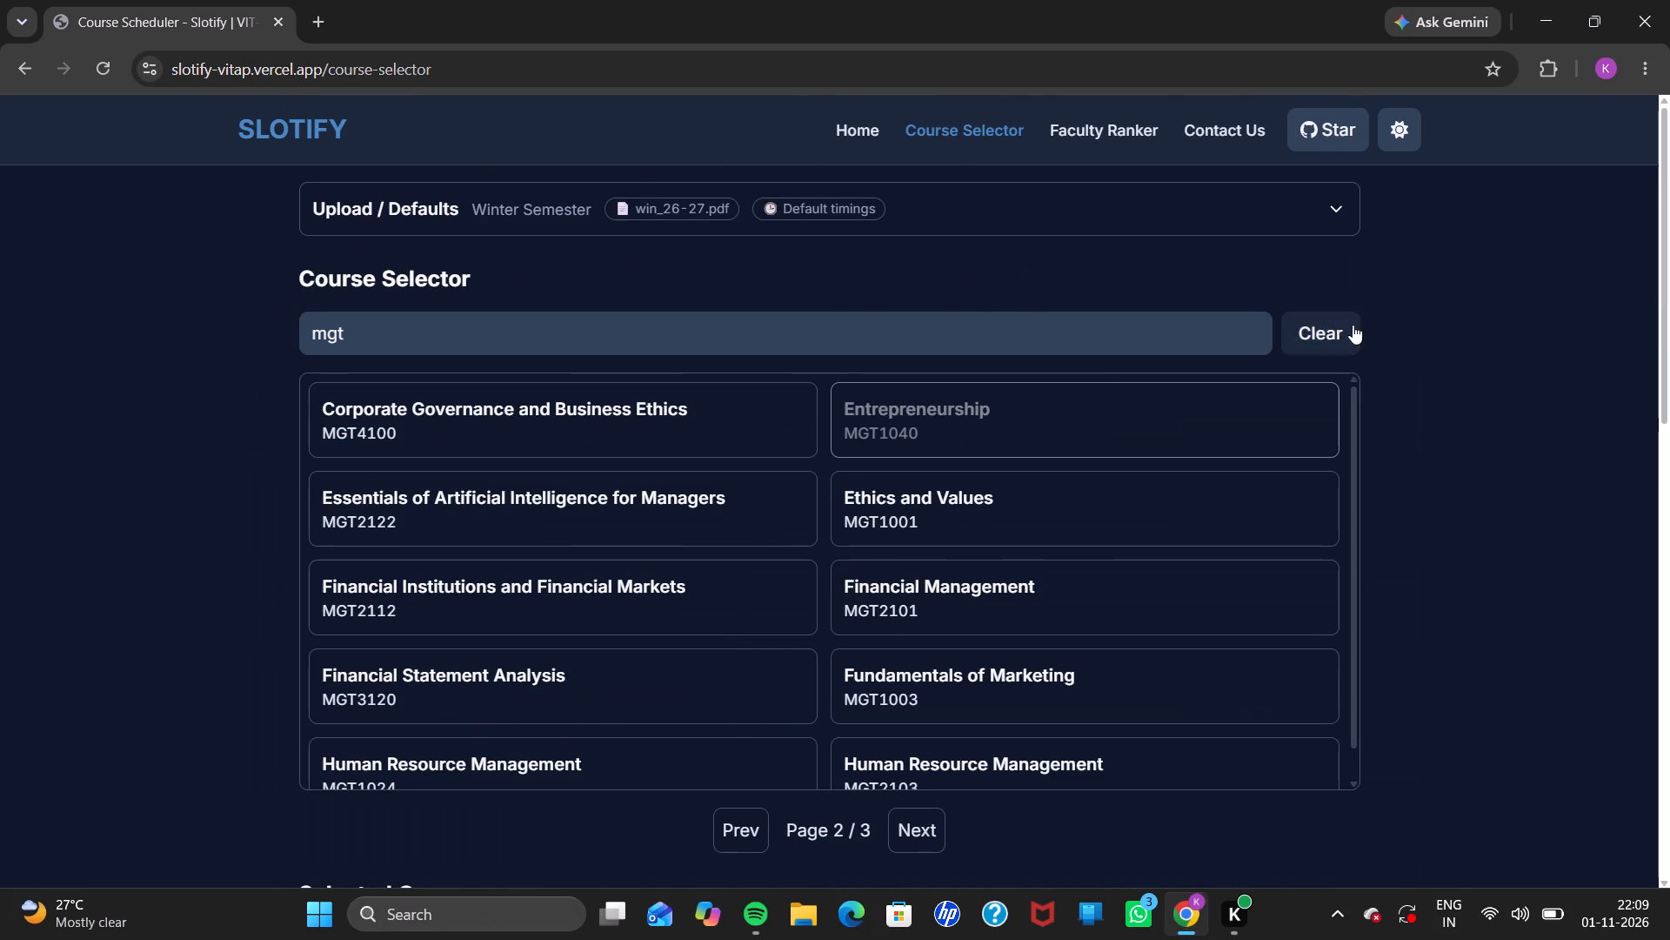
{"action": "left_click", "coordinate": [982, 339]}
{"action": "type", "text": "sts"}
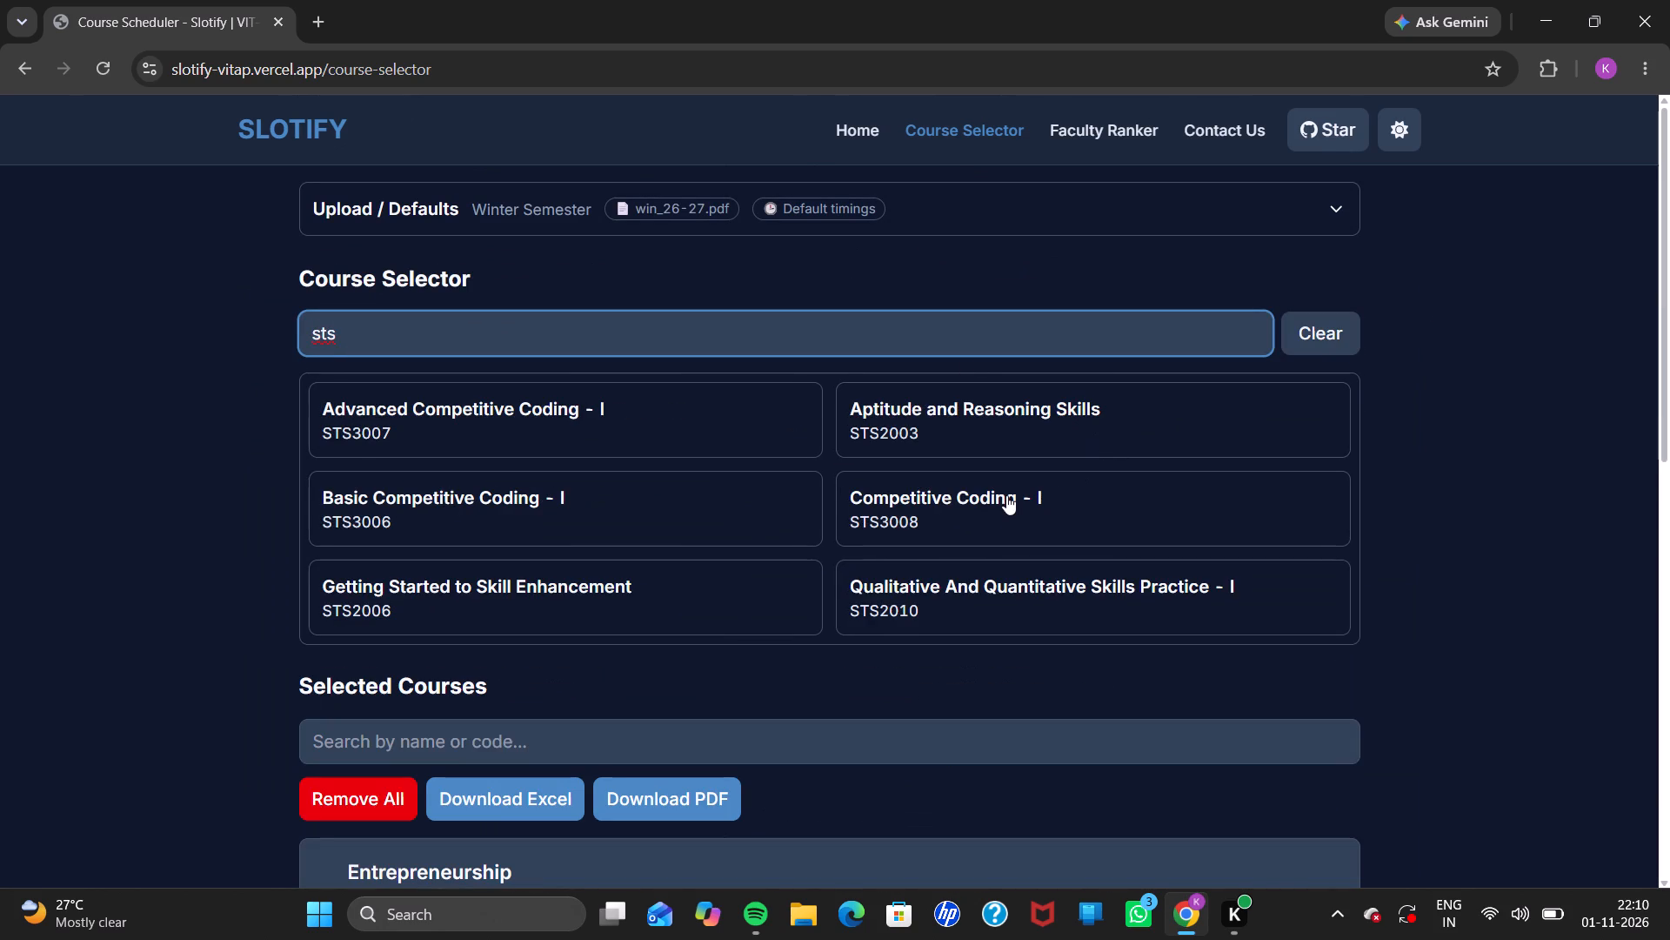
{"action": "left_click", "coordinate": [935, 585]}
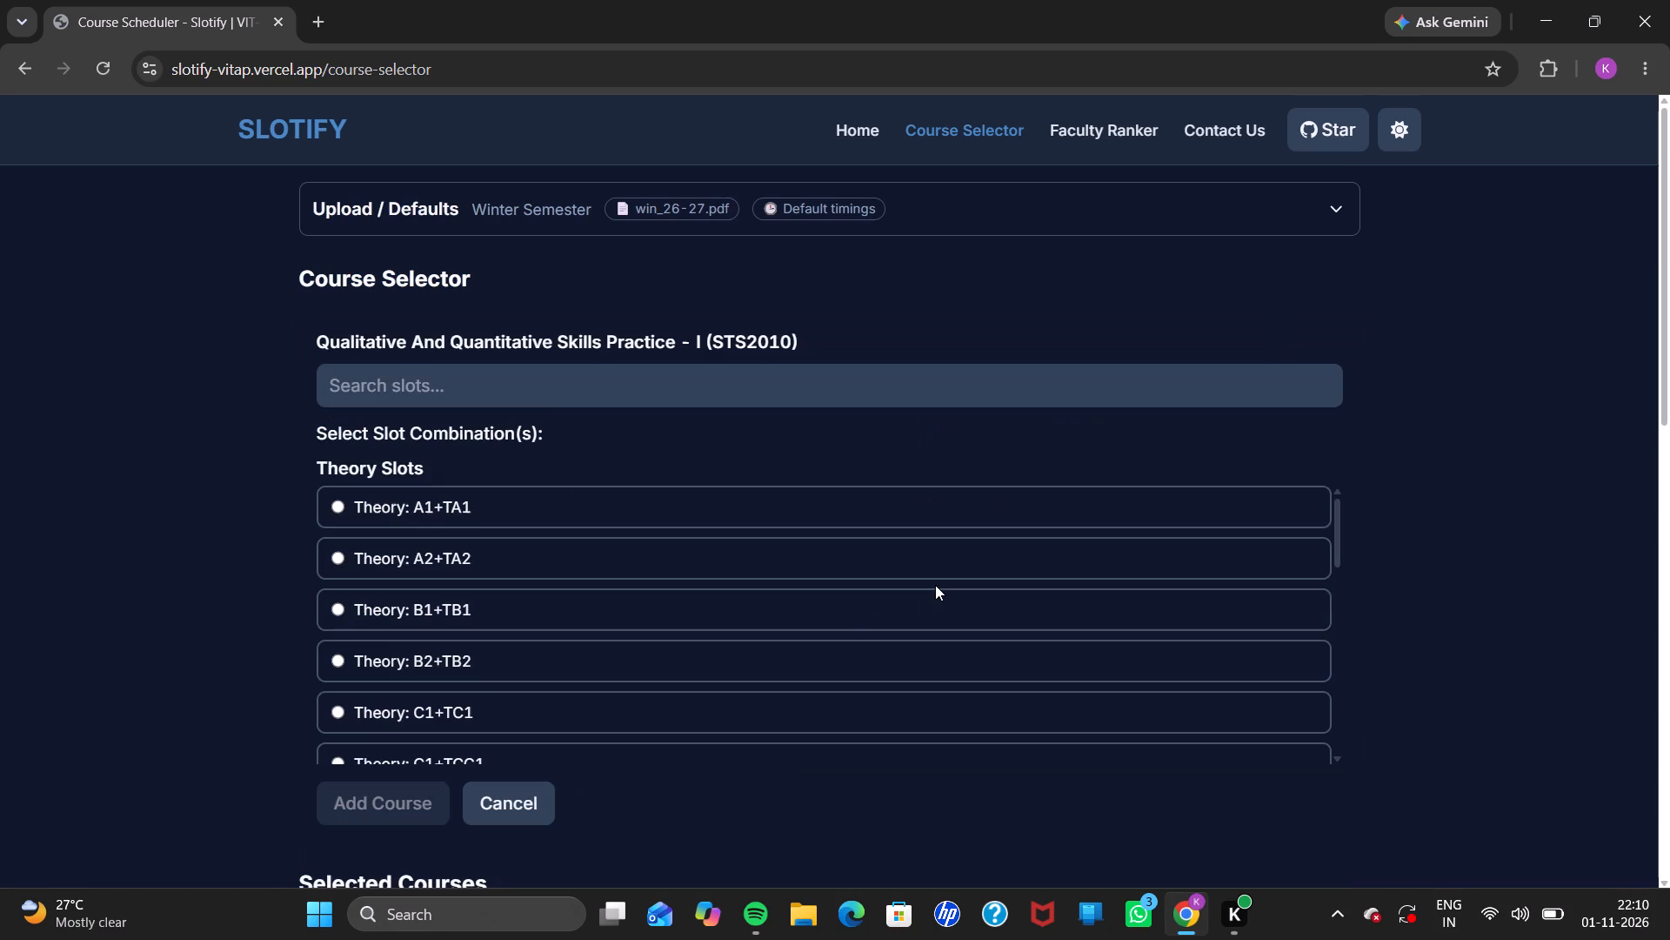
{"action": "scroll", "coordinate": [549, 702], "scroll_direction": "down", "scroll_amount": 2}
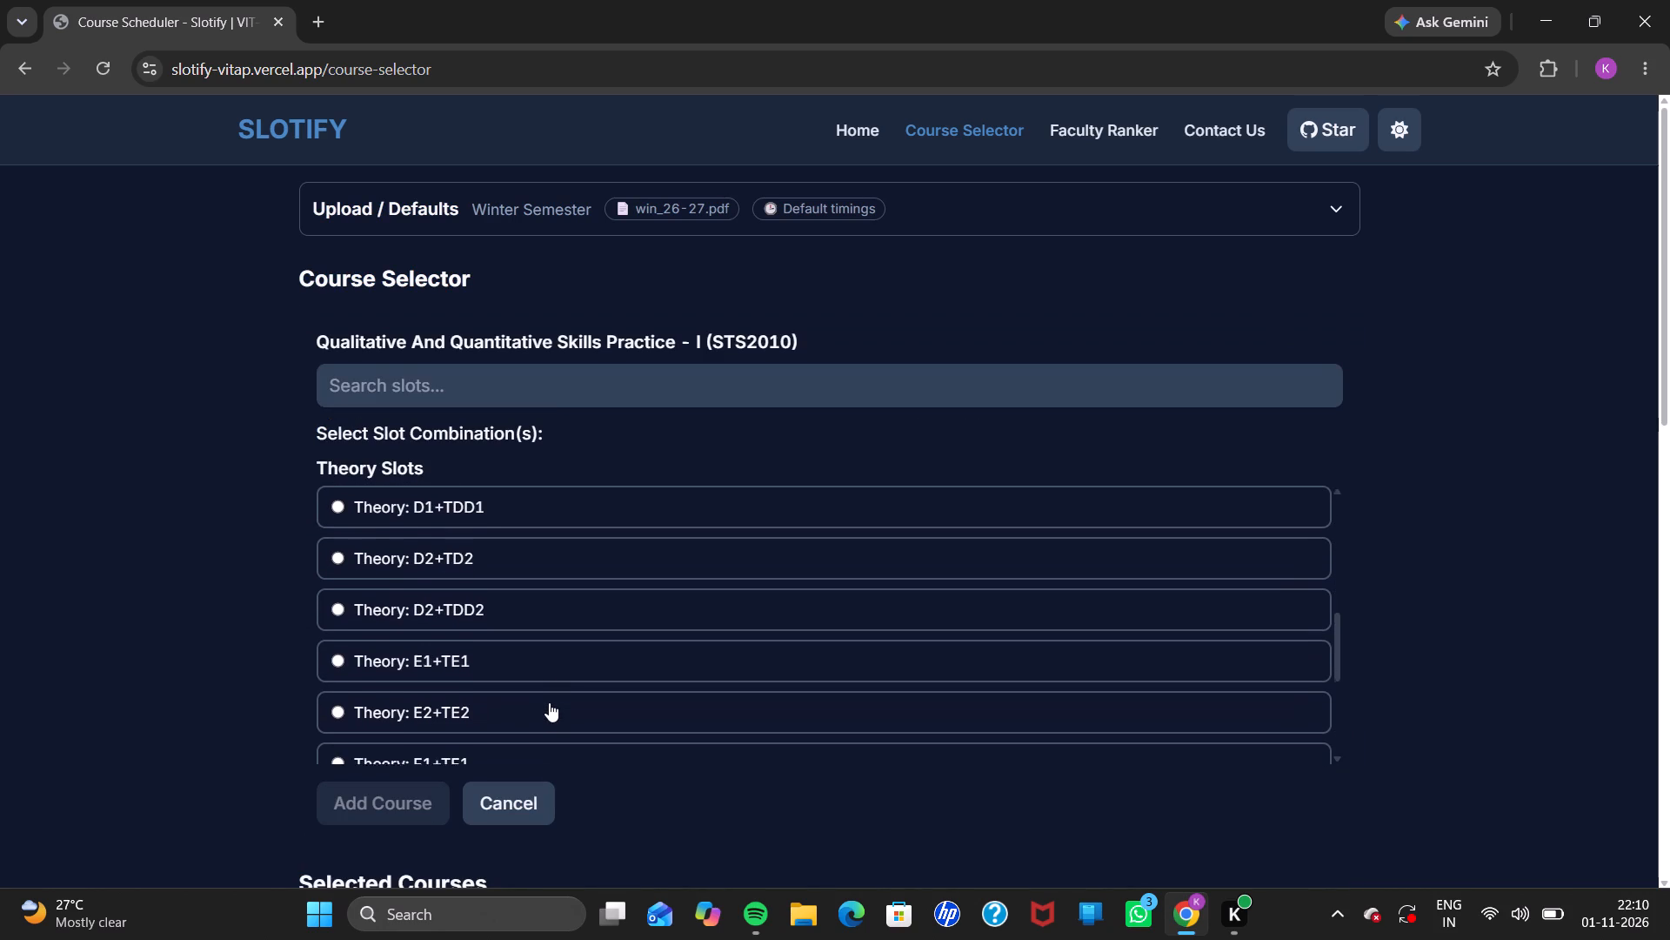
{"action": "scroll", "coordinate": [549, 702], "scroll_direction": "down", "scroll_amount": 1}
{"action": "left_click", "coordinate": [549, 702]}
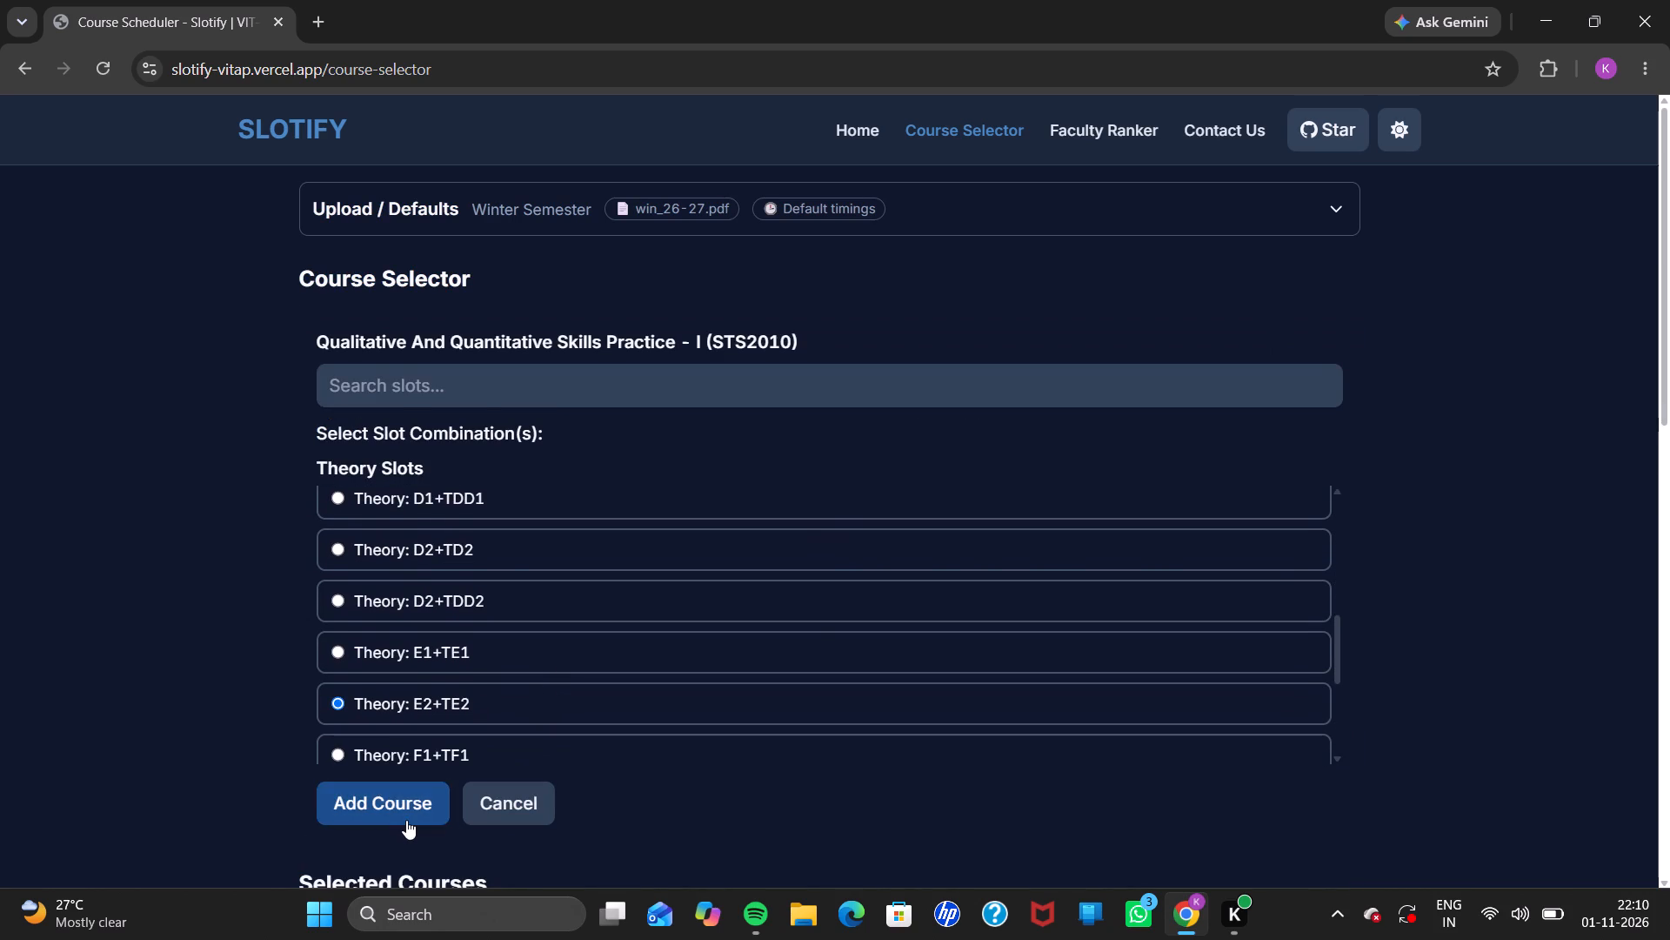
{"action": "left_click", "coordinate": [406, 820]}
Check the placement of the selected courses in the generated timetable from Tuesday to Saturday.
{"action": "scroll", "coordinate": [711, 863], "scroll_direction": "down", "scroll_amount": 5}
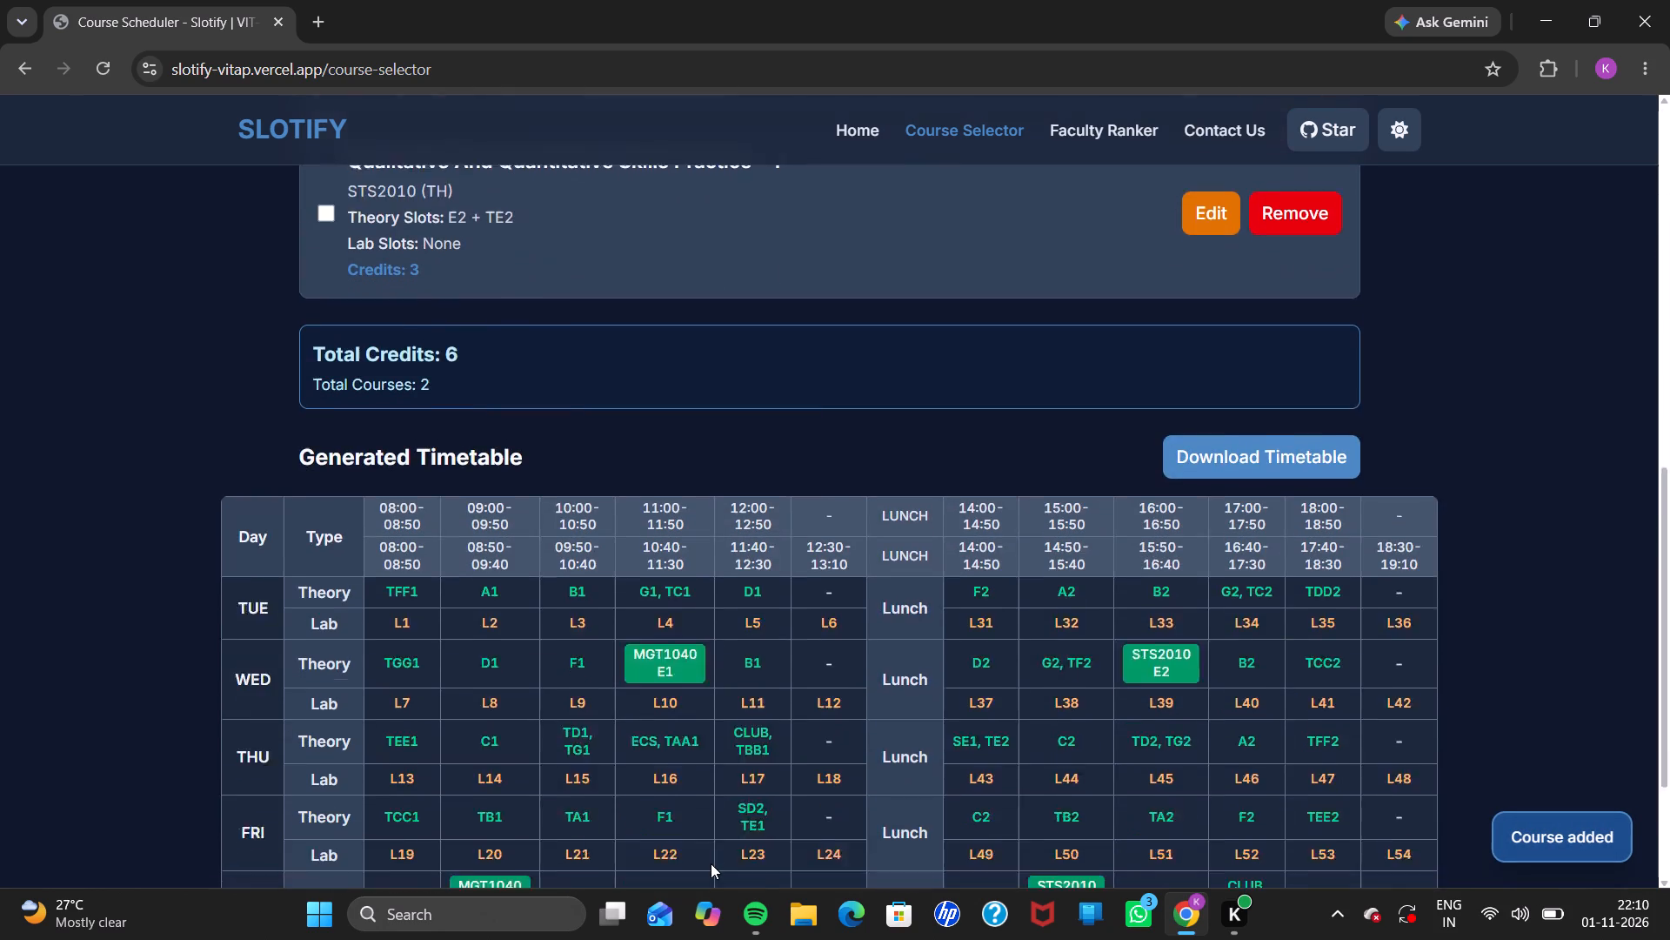
{"action": "scroll", "coordinate": [711, 863], "scroll_direction": "down", "scroll_amount": 1}
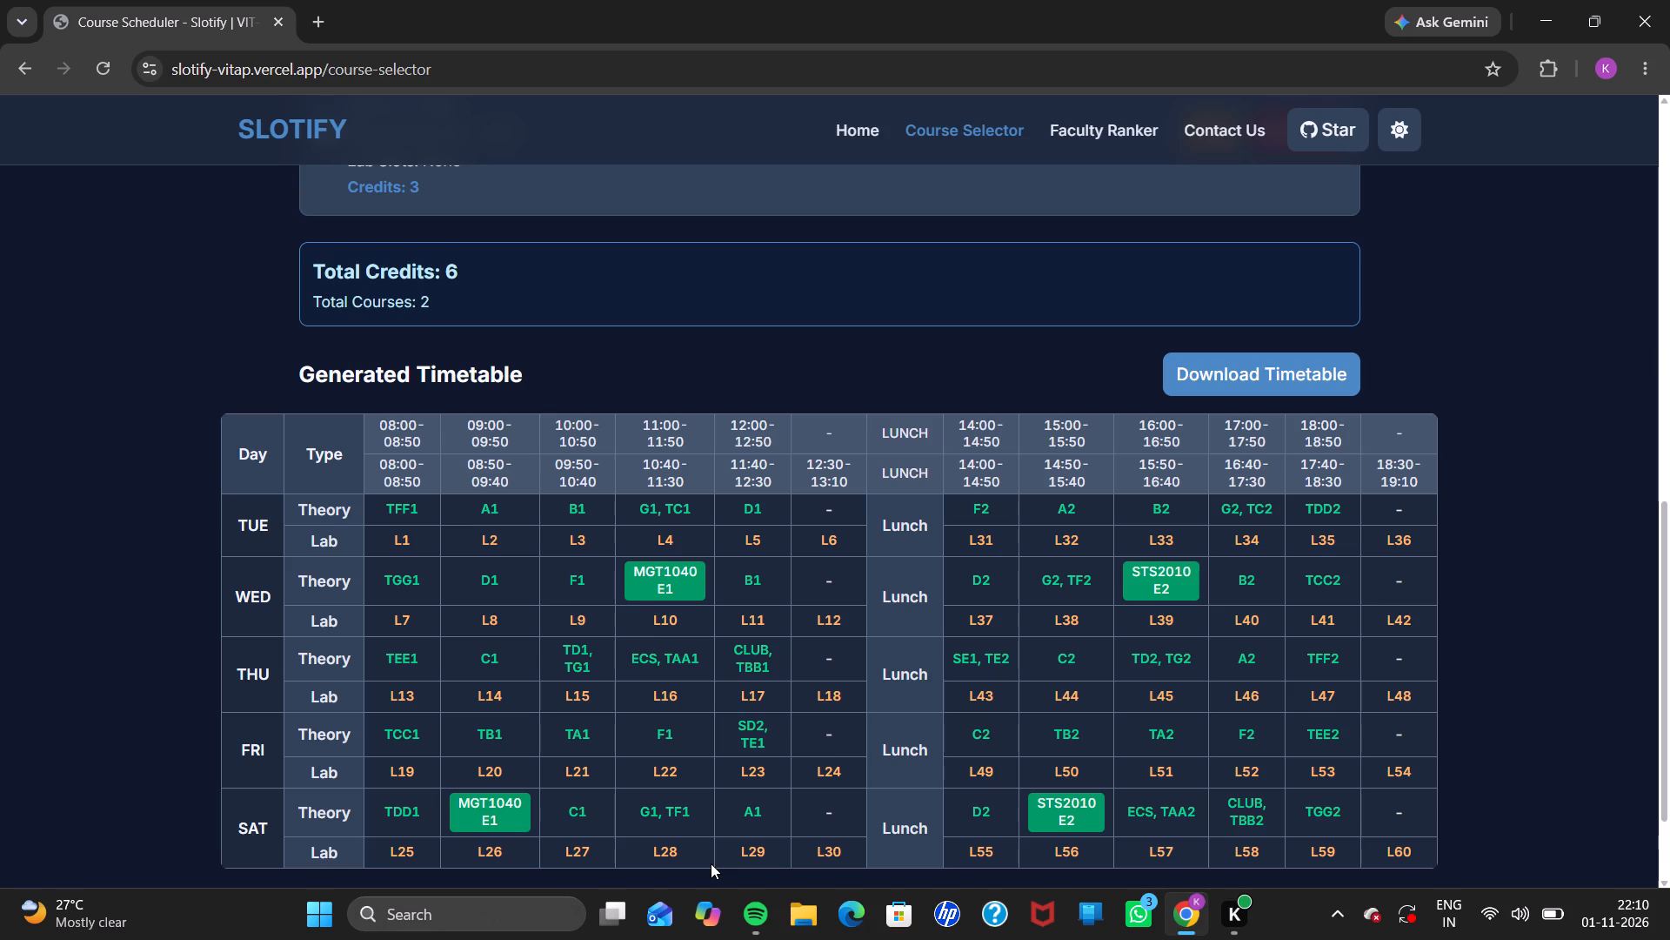
{"action": "scroll", "coordinate": [949, 671], "scroll_direction": "down", "scroll_amount": 1}
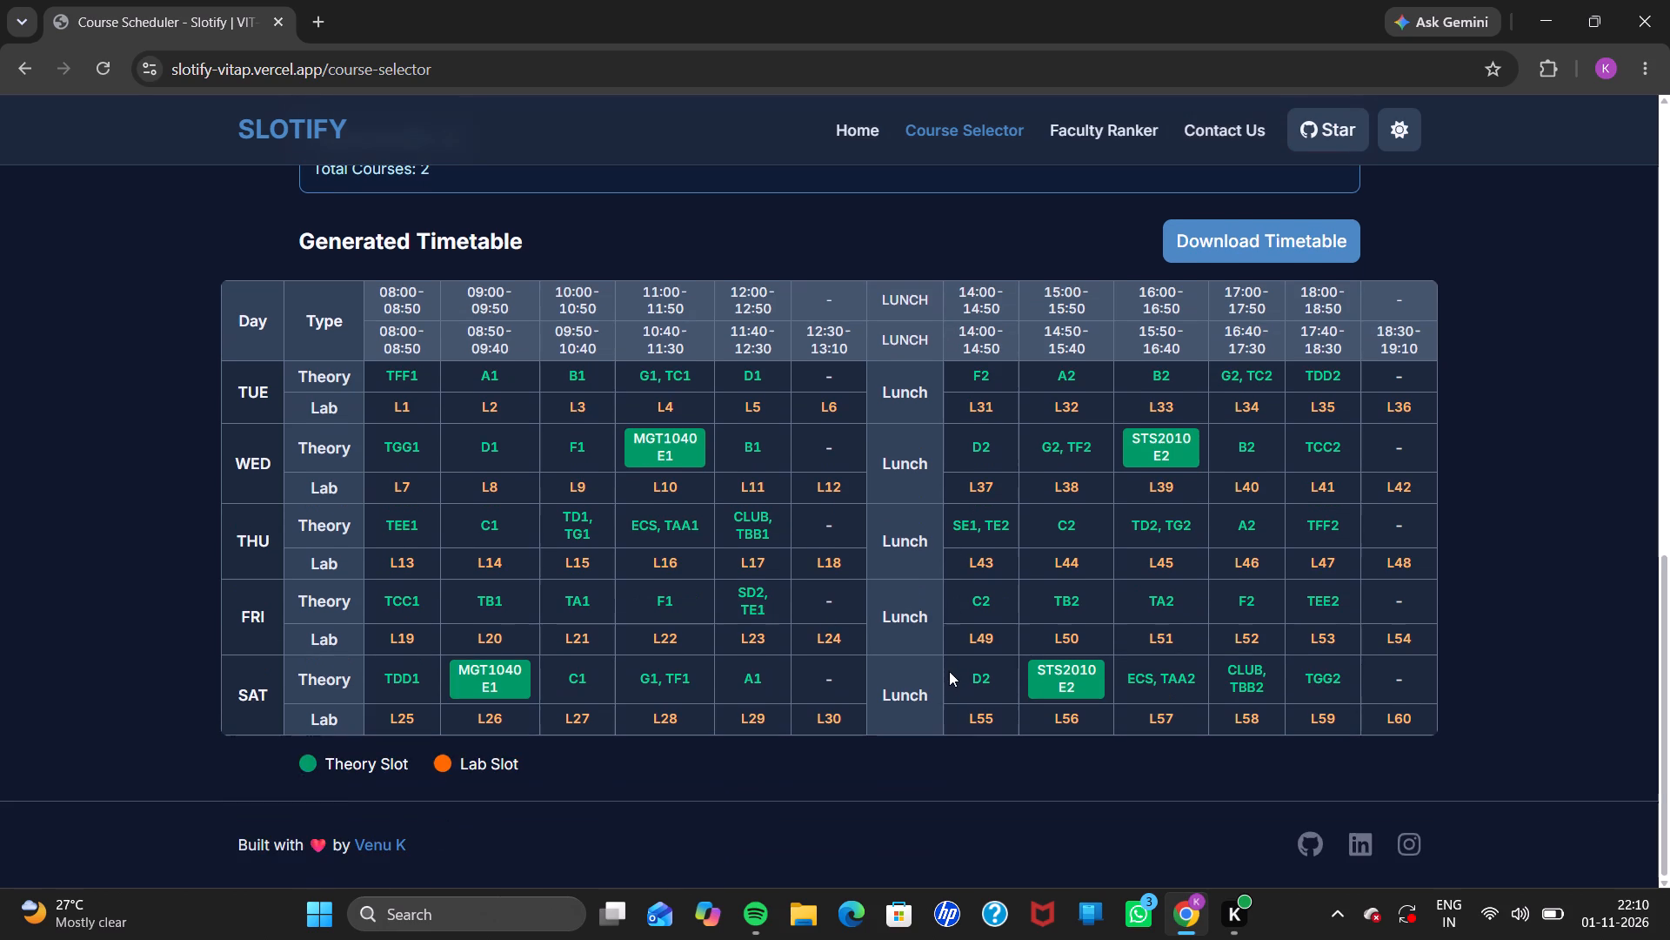
{"action": "scroll", "coordinate": [949, 671], "scroll_direction": "down", "scroll_amount": 1}
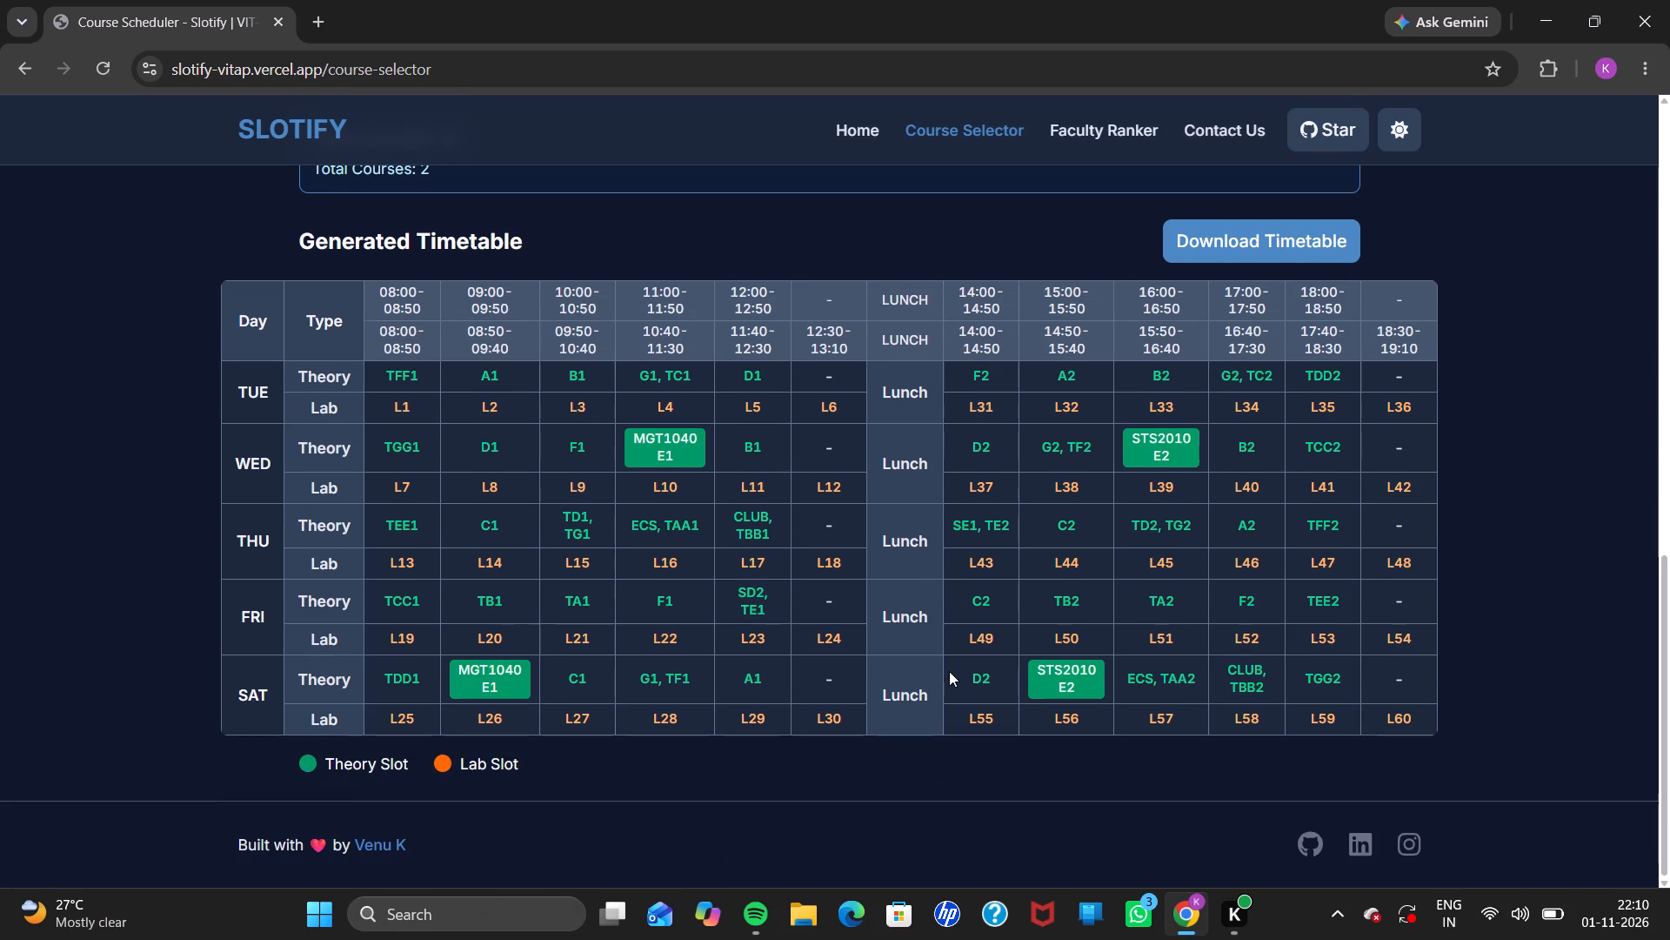
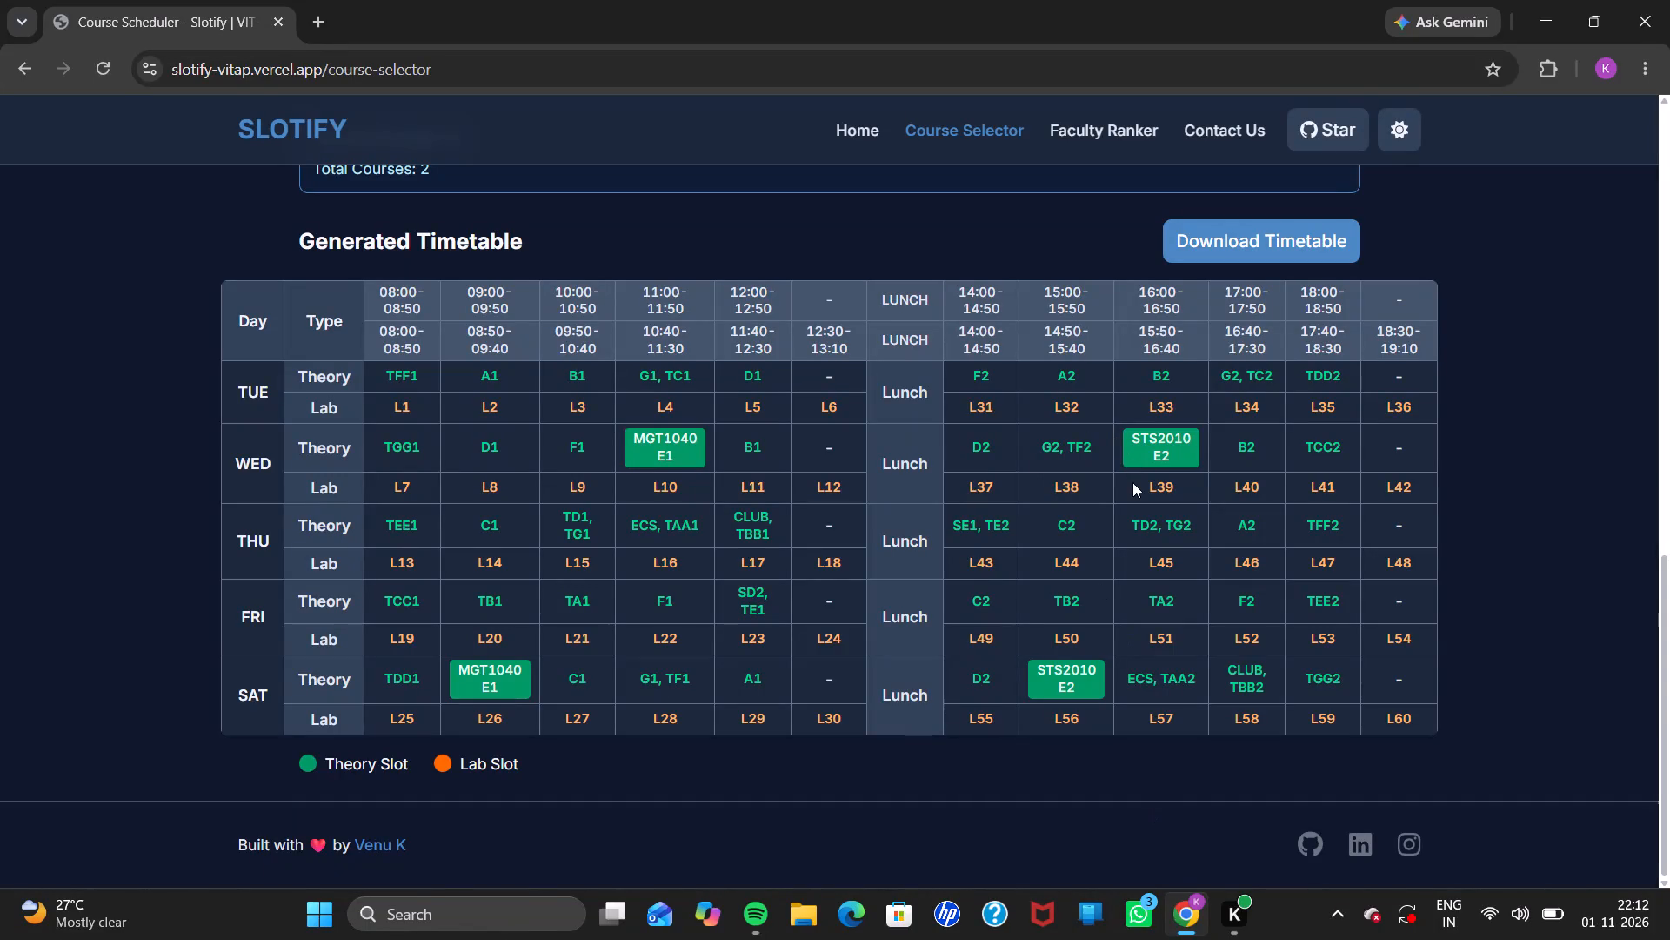
Clear the course search, search for "soft" and add Principles of Software Engineering (SWE1002) with the theory slots B2+TB2+TBB2.
{"action": "scroll", "coordinate": [1045, 398], "scroll_direction": "up", "scroll_amount": 3}
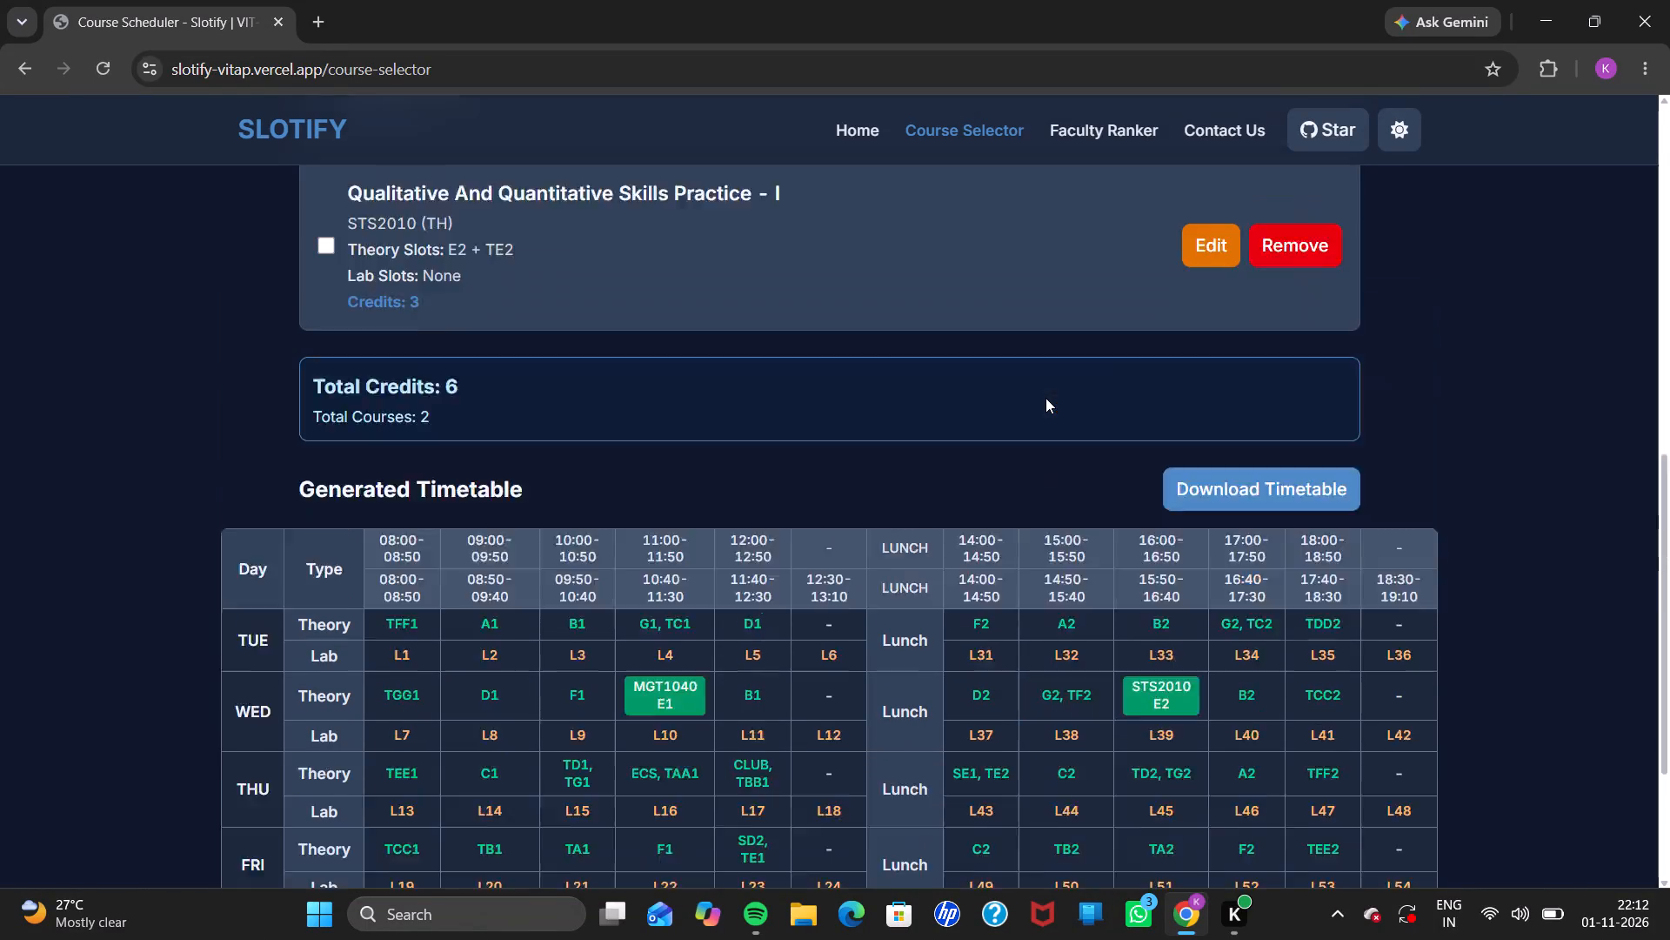
{"action": "scroll", "coordinate": [1045, 398], "scroll_direction": "up", "scroll_amount": 6}
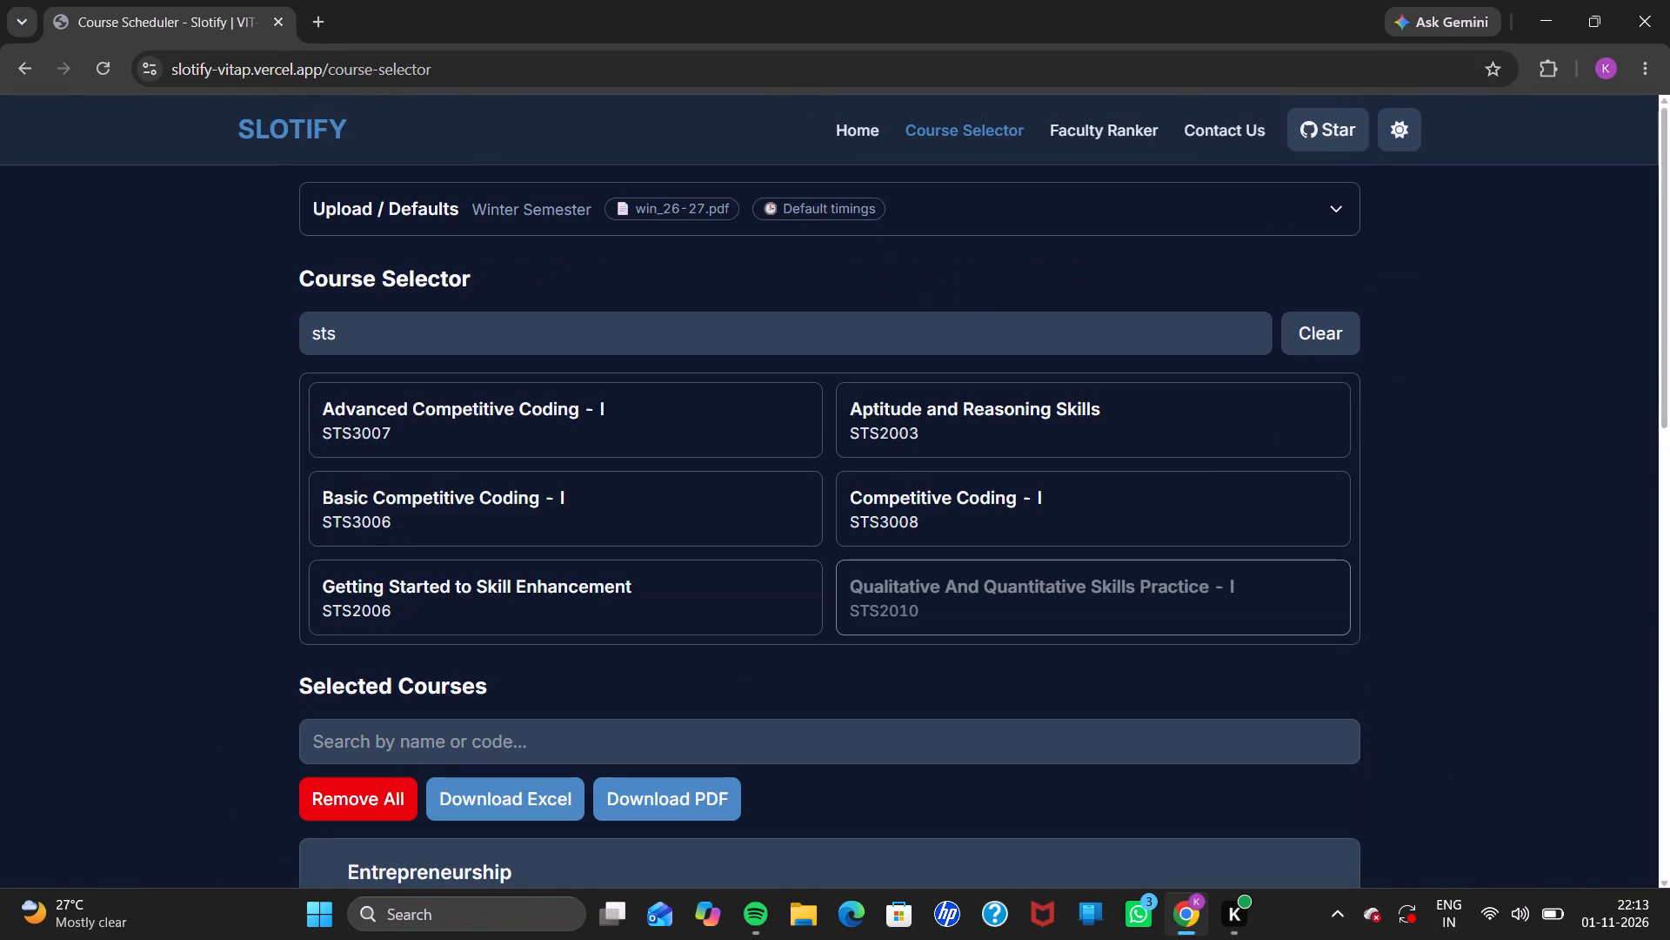
{"action": "left_click", "coordinate": [1306, 335]}
{"action": "left_click", "coordinate": [1026, 332]}
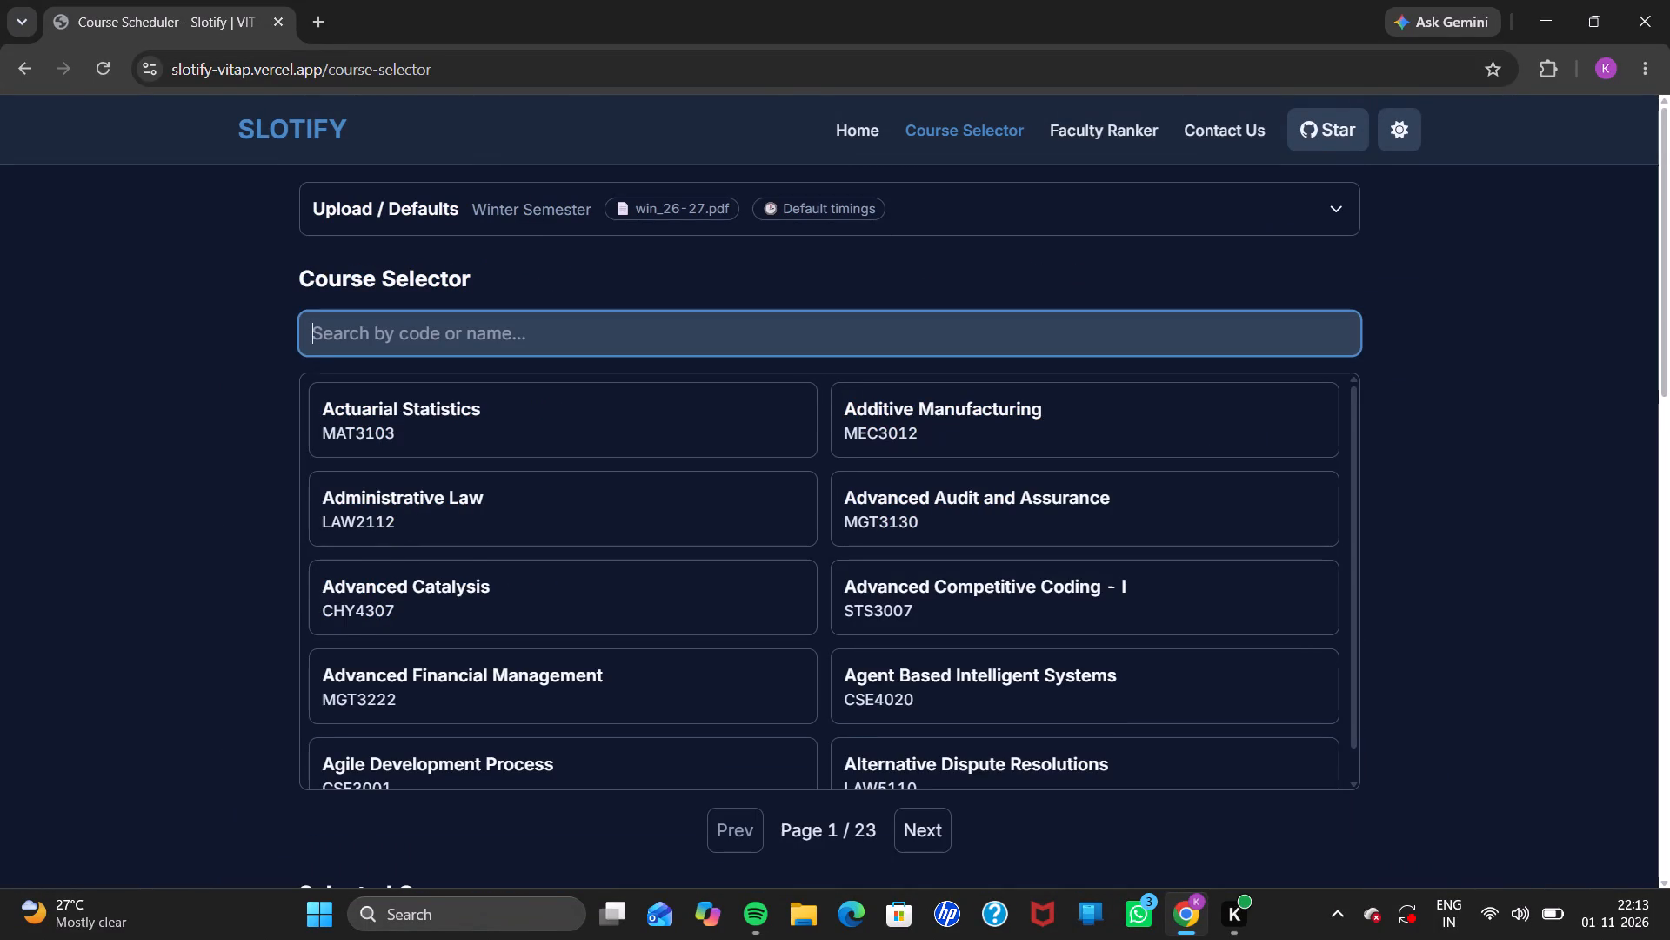
{"action": "type", "text": "se"}
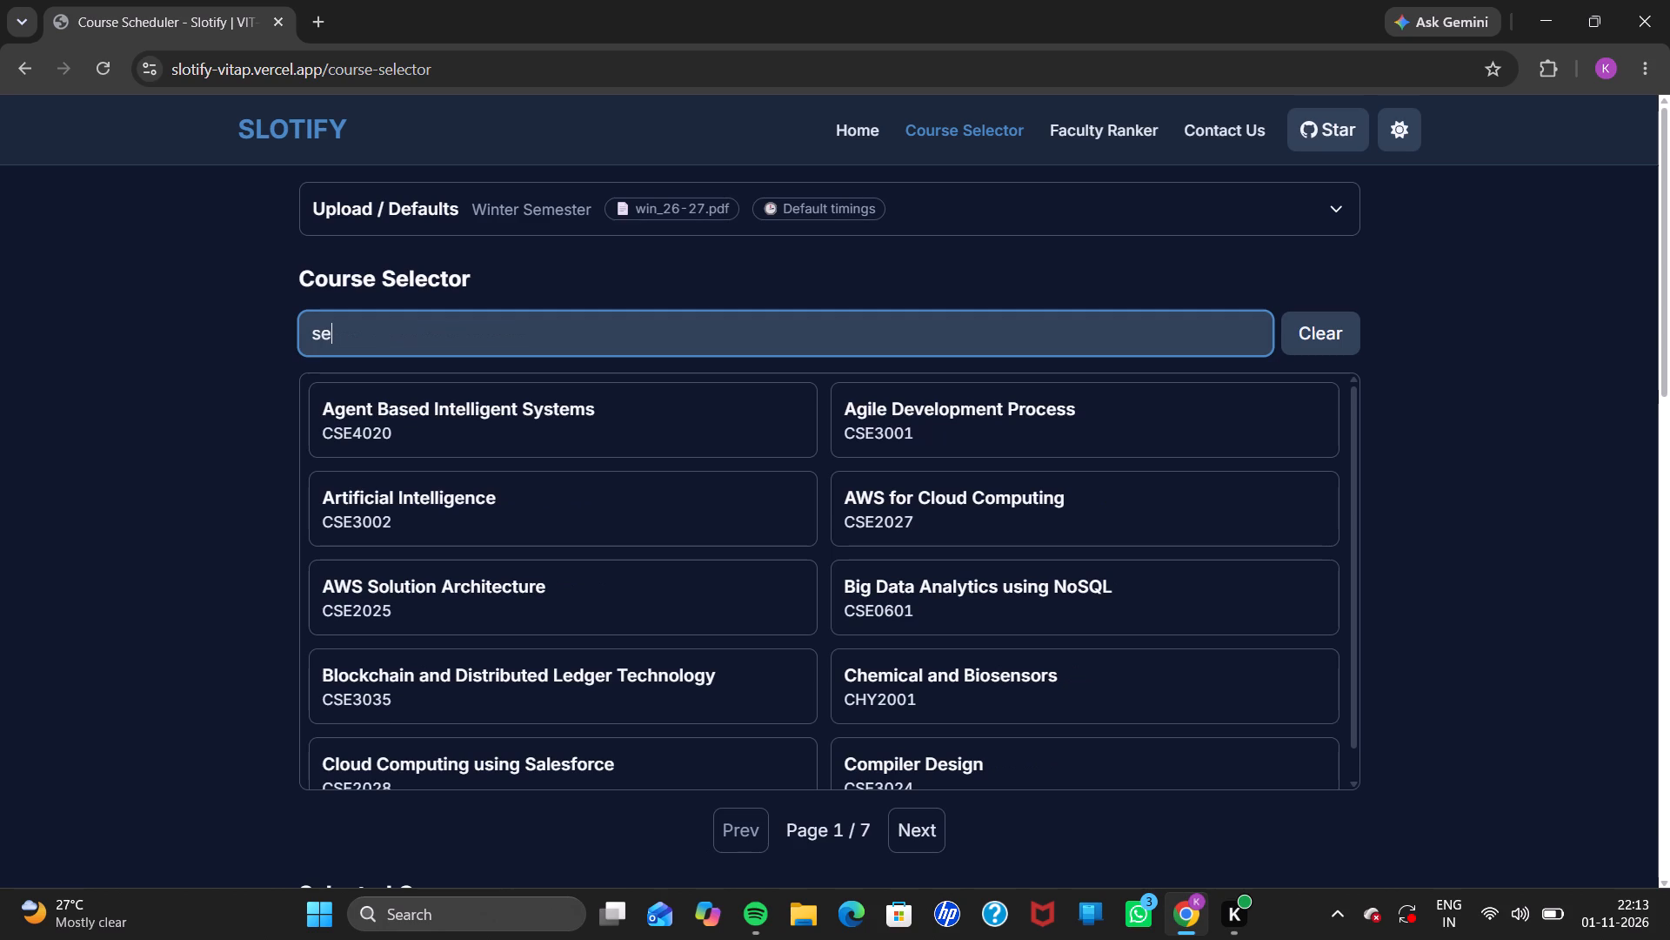
{"action": "key", "text": "BackSpace"}
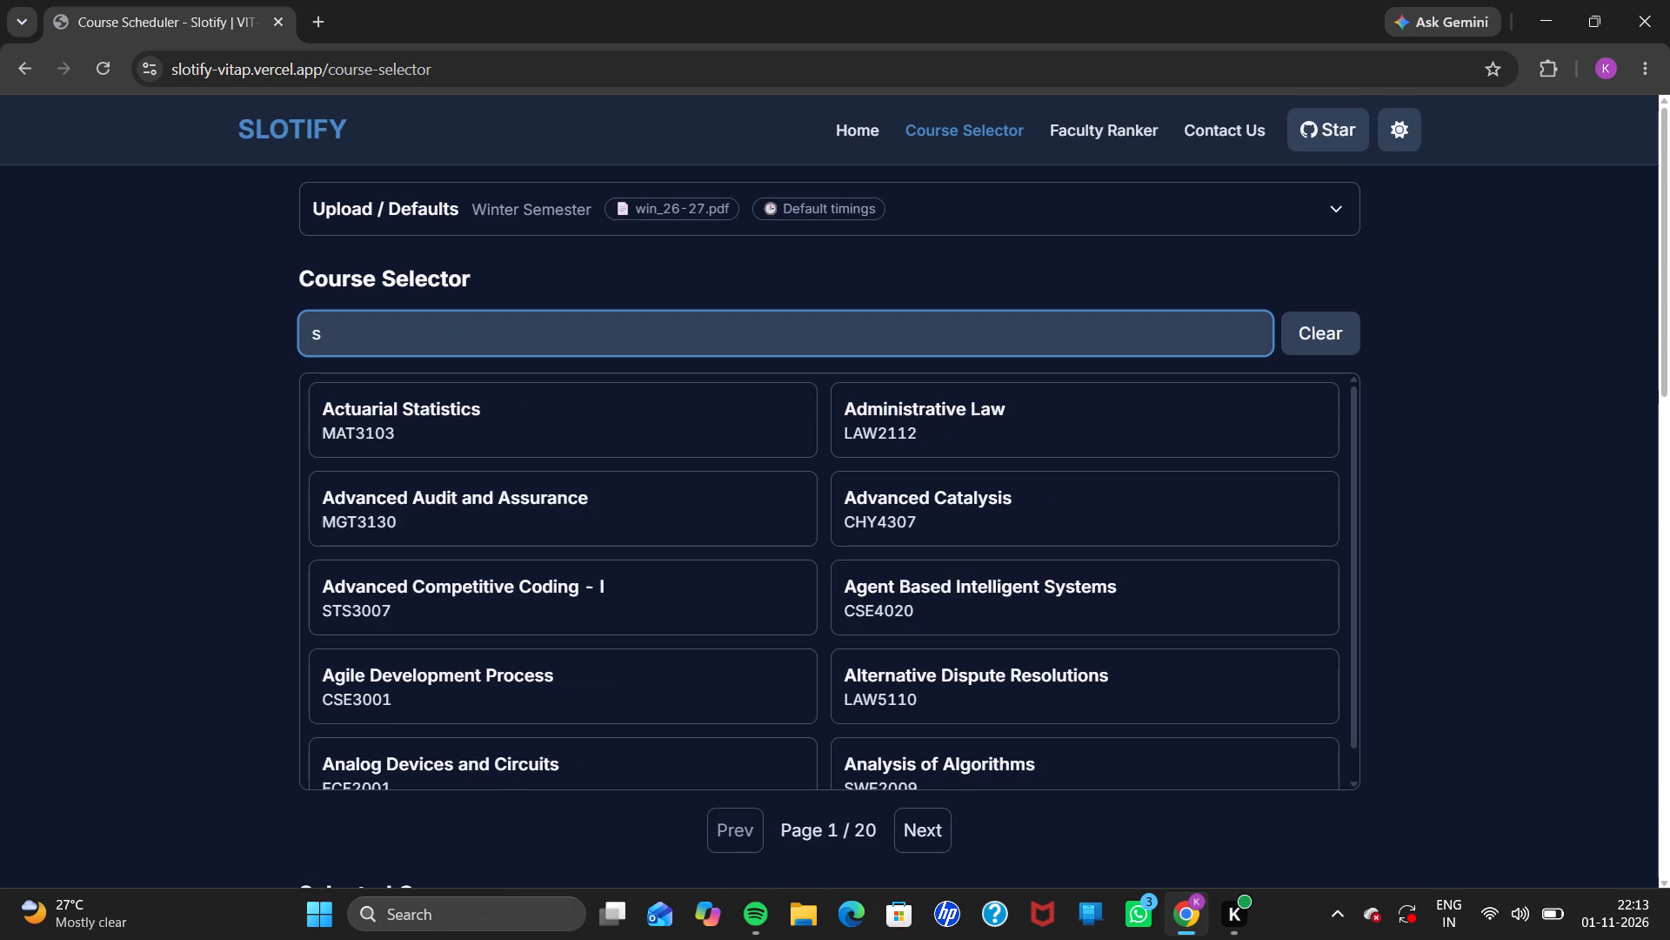
{"action": "type", "text": "oft"}
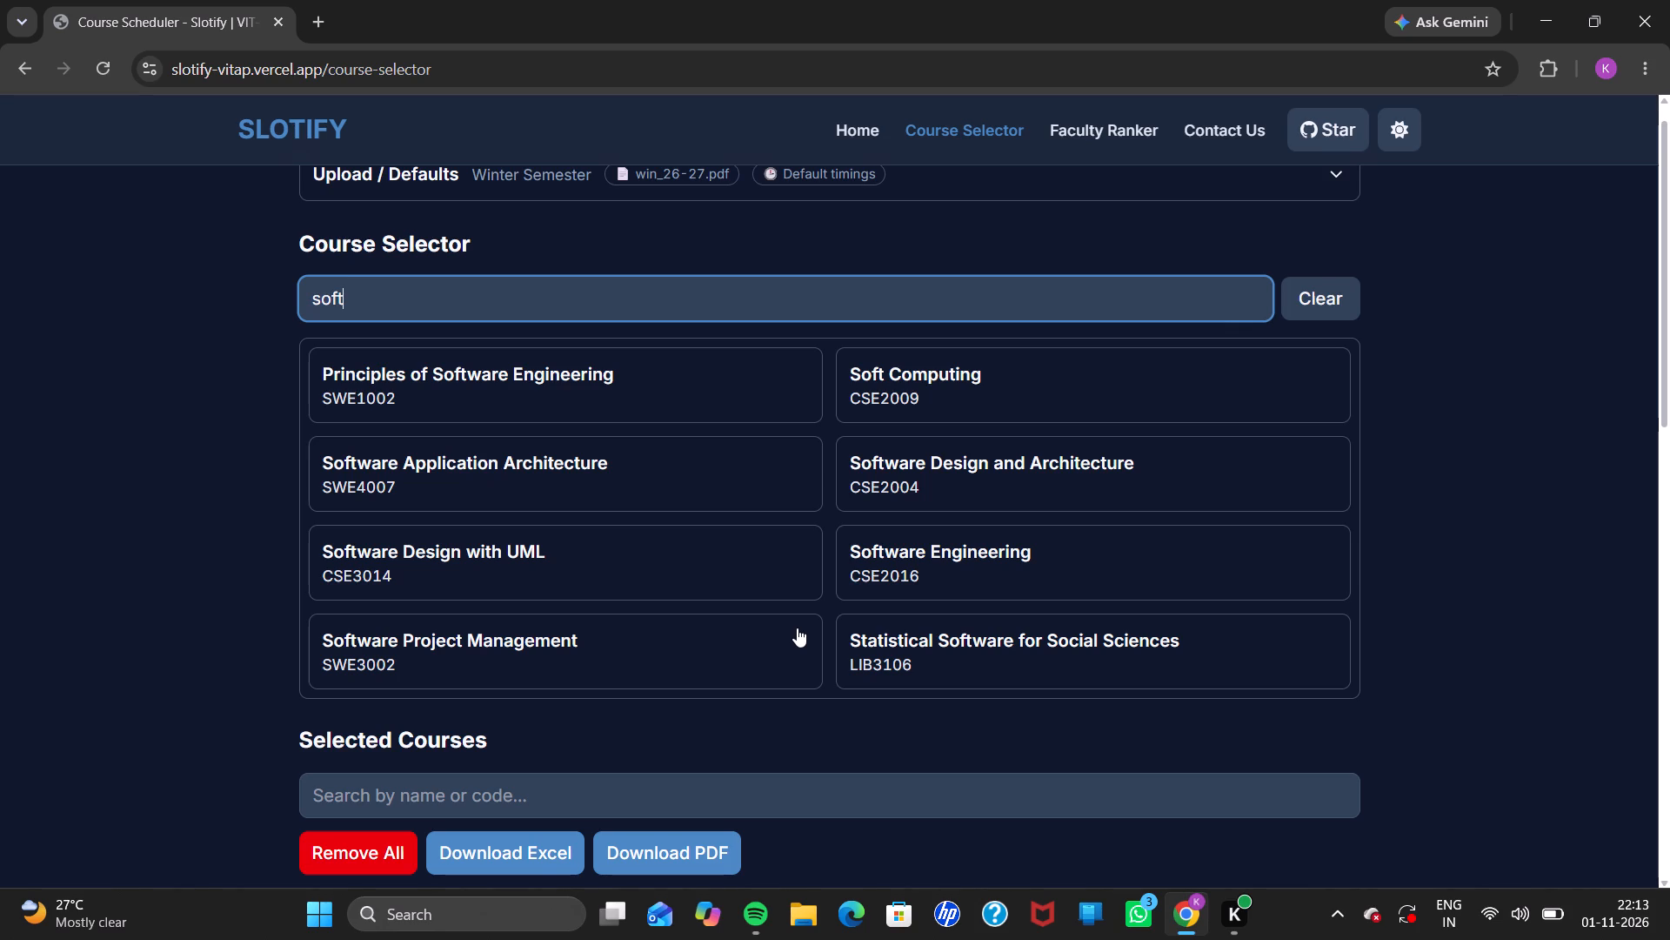
{"action": "left_click", "coordinate": [731, 384]}
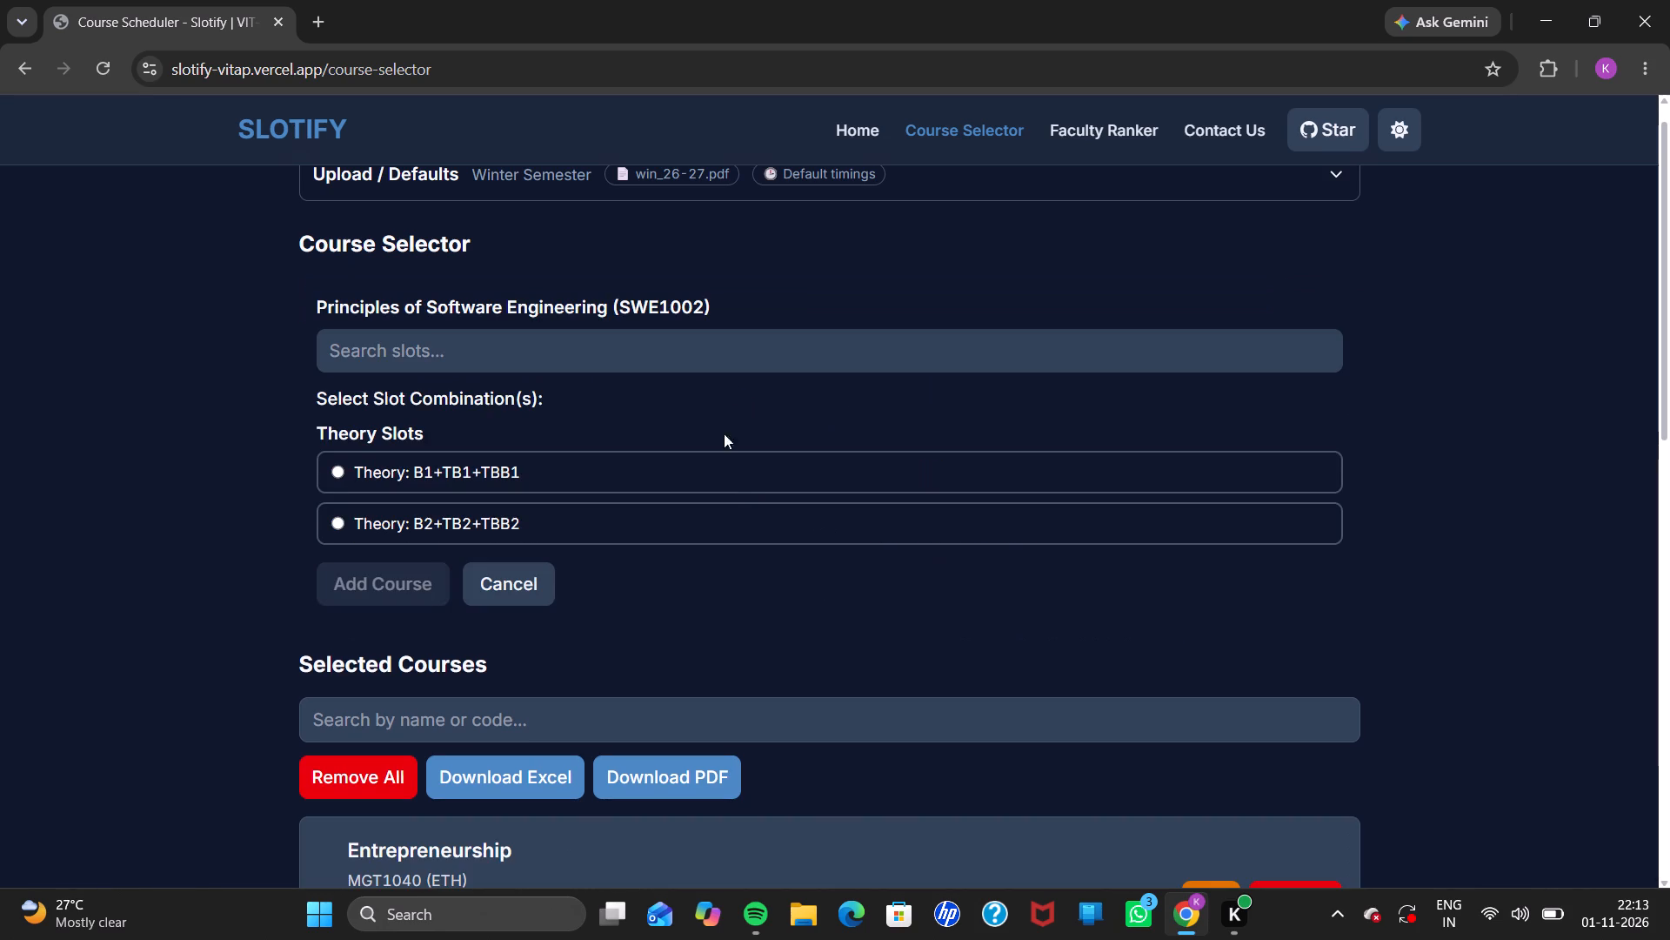
{"action": "scroll", "coordinate": [744, 475], "scroll_direction": "down", "scroll_amount": 1}
{"action": "scroll", "coordinate": [744, 475], "scroll_direction": "up", "scroll_amount": 1}
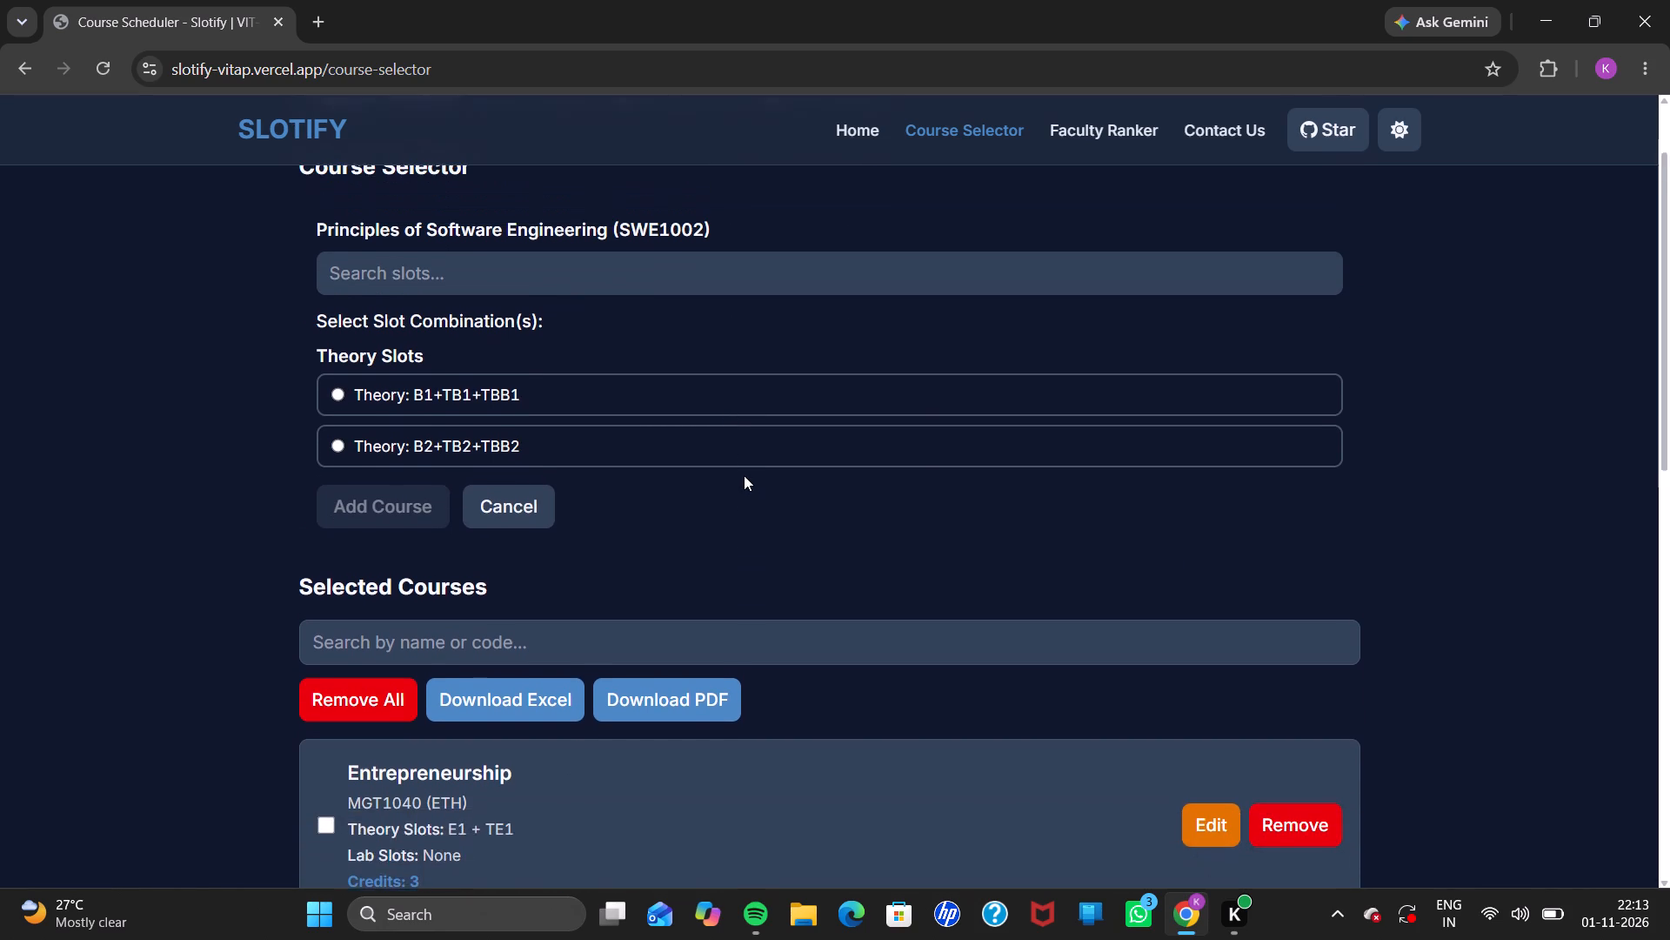
{"action": "scroll", "coordinate": [744, 475], "scroll_direction": "up", "scroll_amount": 1}
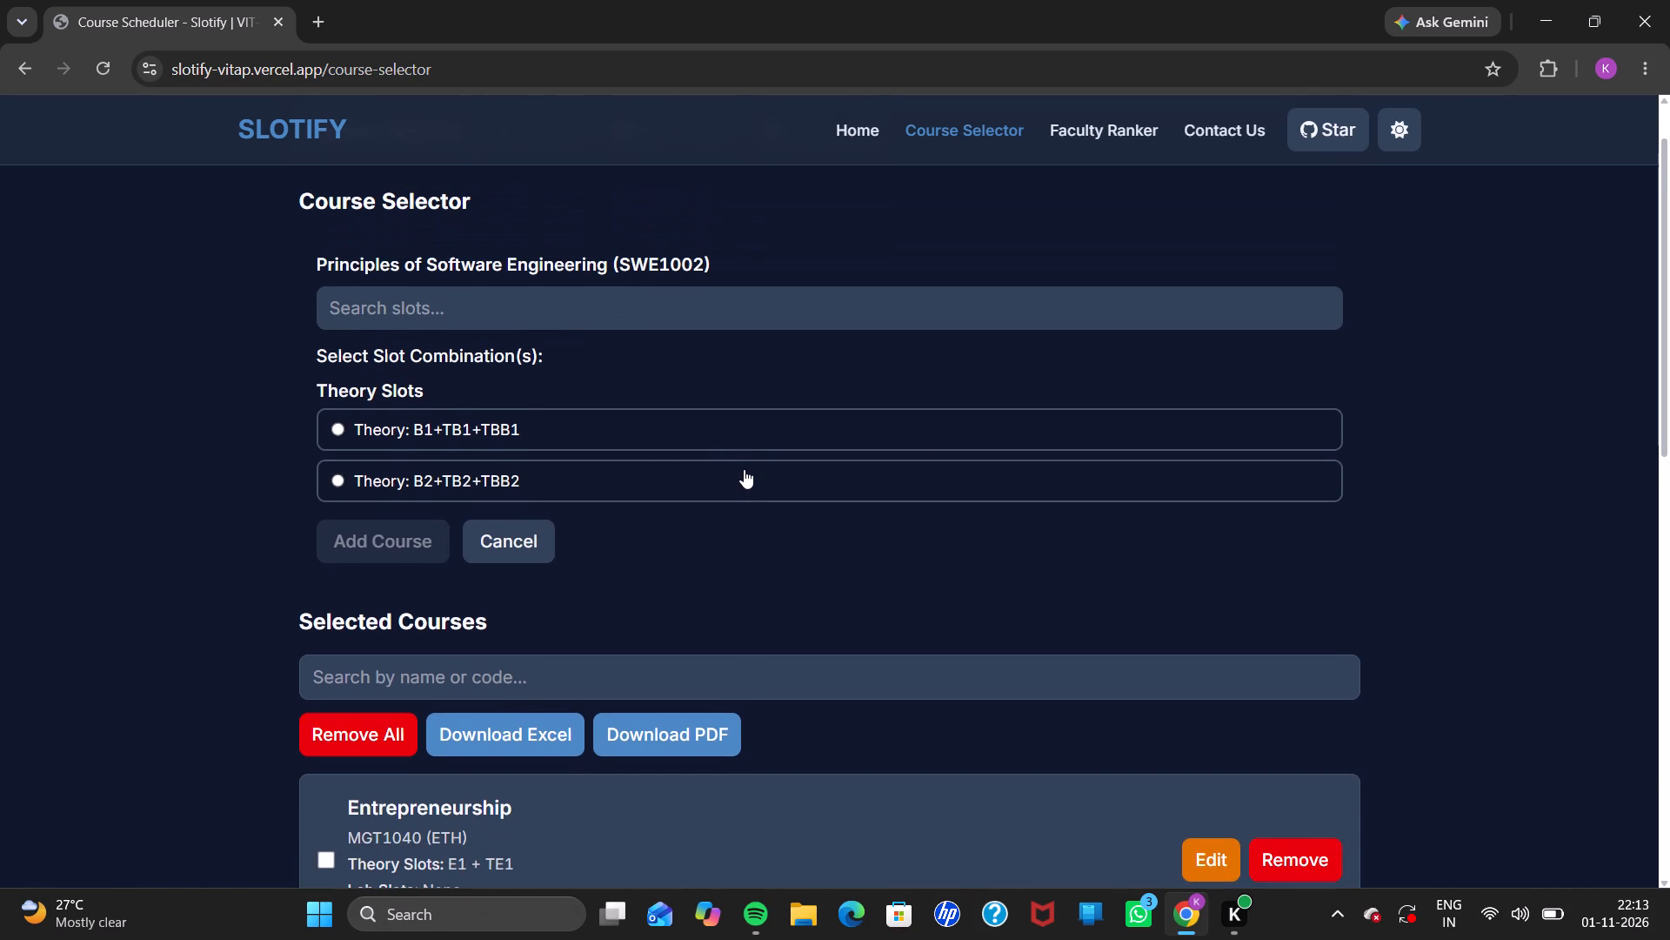
{"action": "left_click", "coordinate": [744, 469]}
{"action": "left_click", "coordinate": [413, 523]}
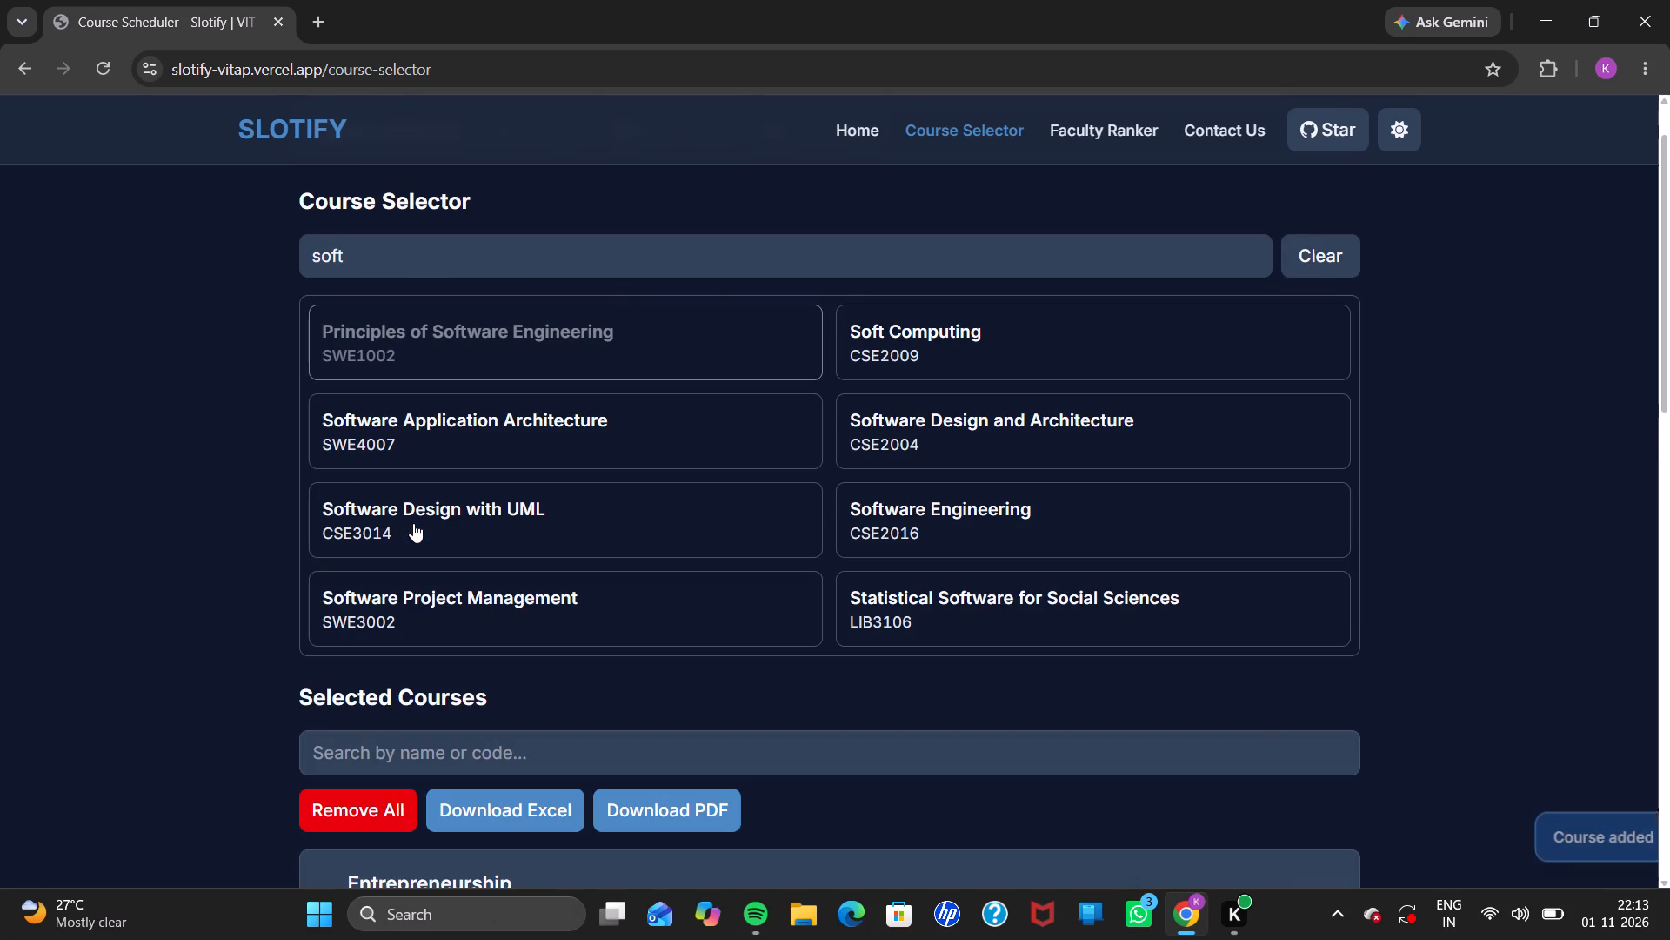
Check the selected courses list and the placement of the SWE1002 slots in the generated timetable.
{"action": "scroll", "coordinate": [680, 642], "scroll_direction": "down", "scroll_amount": 7}
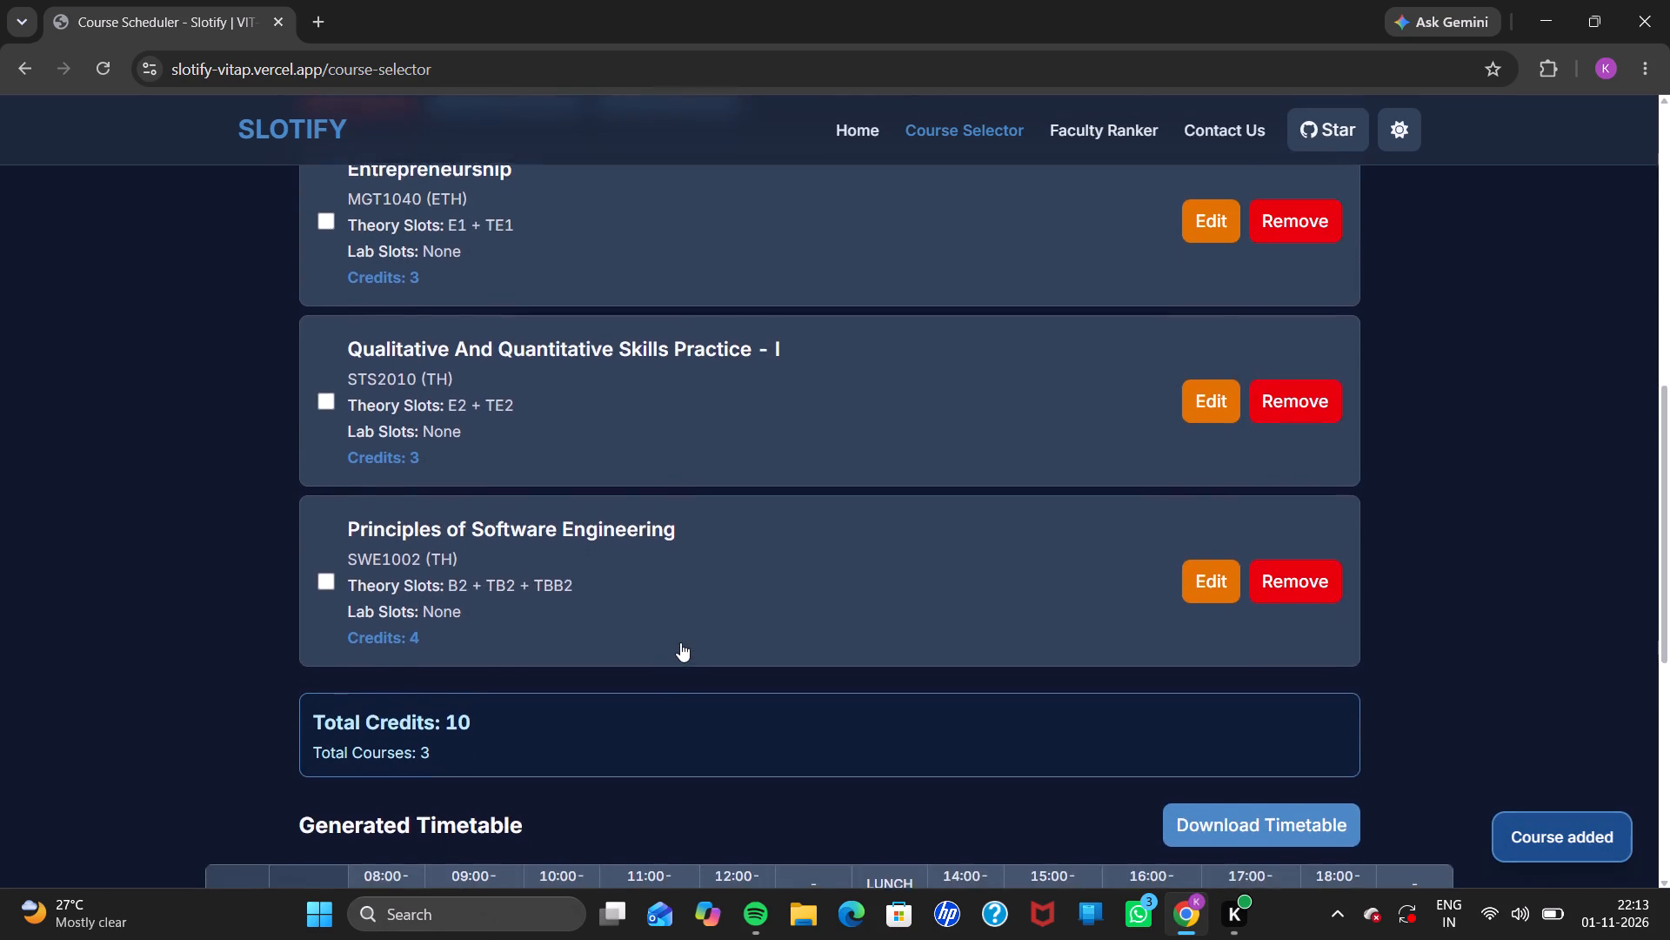
{"action": "scroll", "coordinate": [680, 642], "scroll_direction": "down", "scroll_amount": 6}
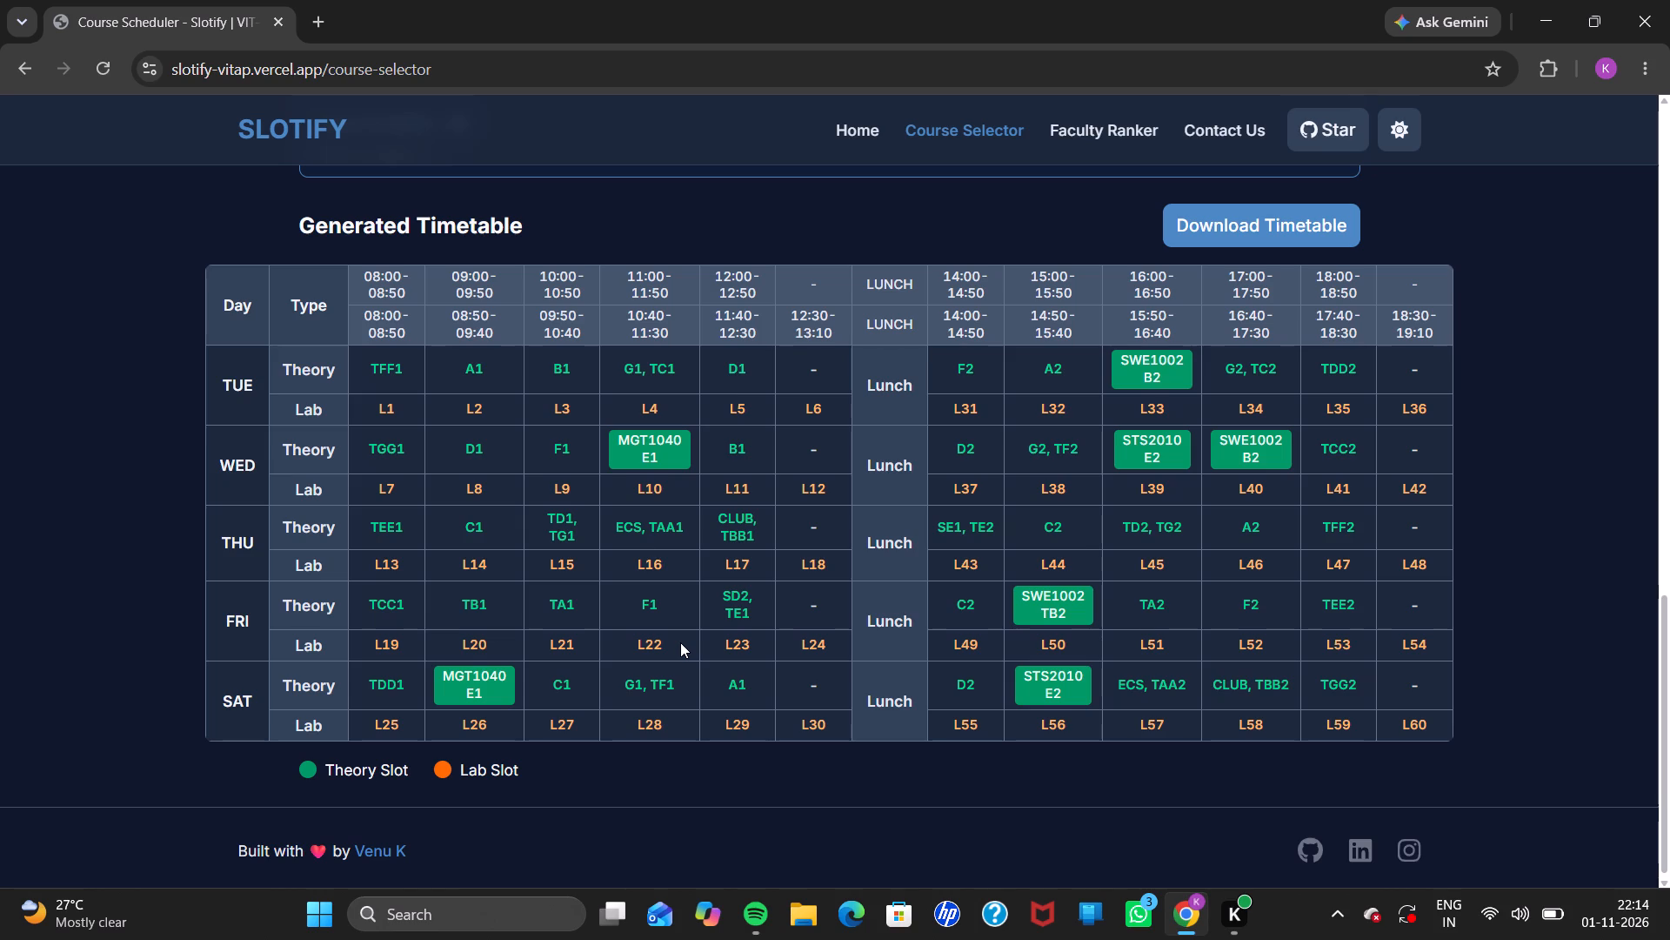
{"action": "scroll", "coordinate": [680, 642], "scroll_direction": "up", "scroll_amount": 7}
{"action": "scroll", "coordinate": [680, 642], "scroll_direction": "down", "scroll_amount": 5}
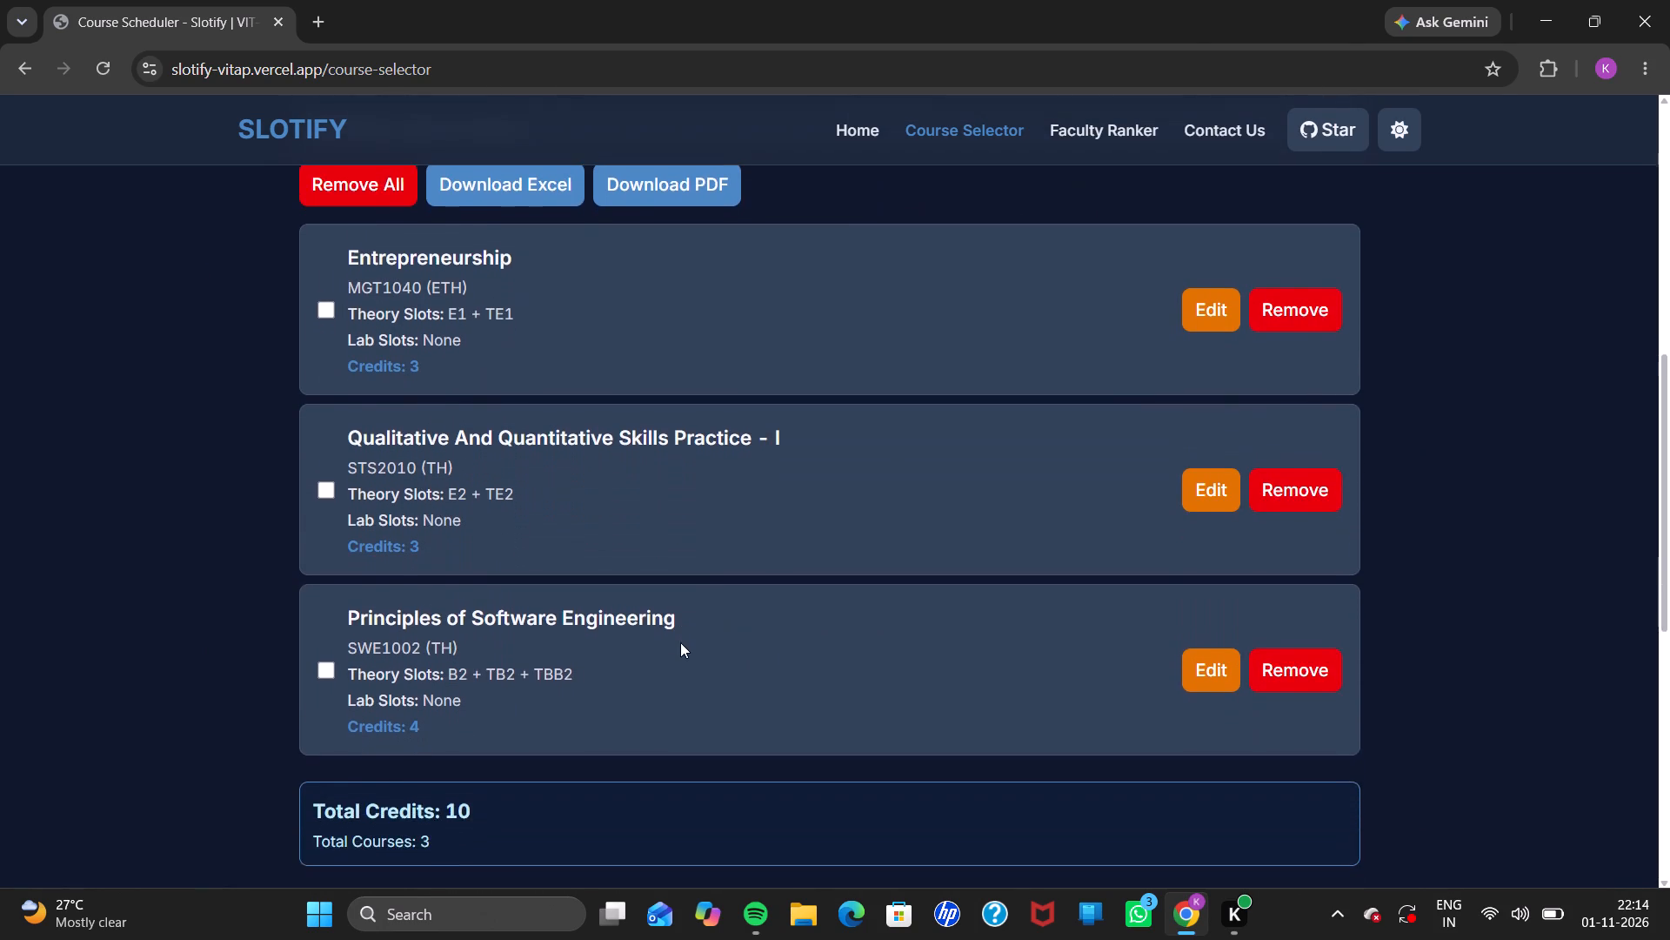
{"action": "scroll", "coordinate": [680, 642], "scroll_direction": "down", "scroll_amount": 1}
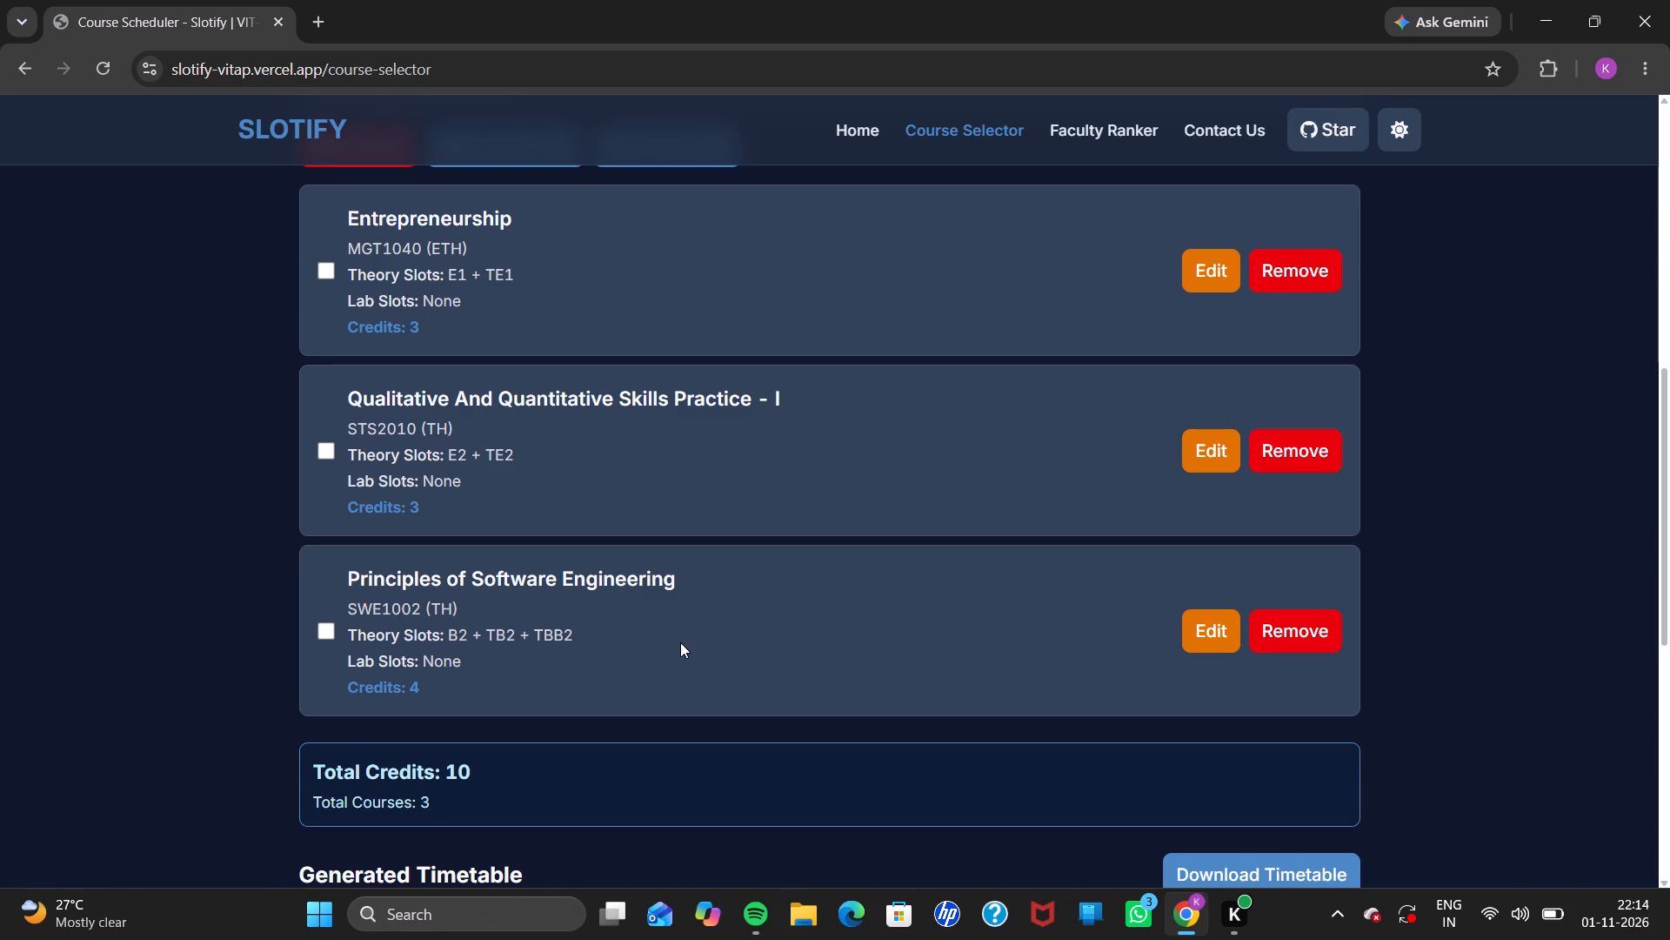
Clear the course search and search the available courses for "data base".
{"action": "scroll", "coordinate": [680, 642], "scroll_direction": "up", "scroll_amount": 3}
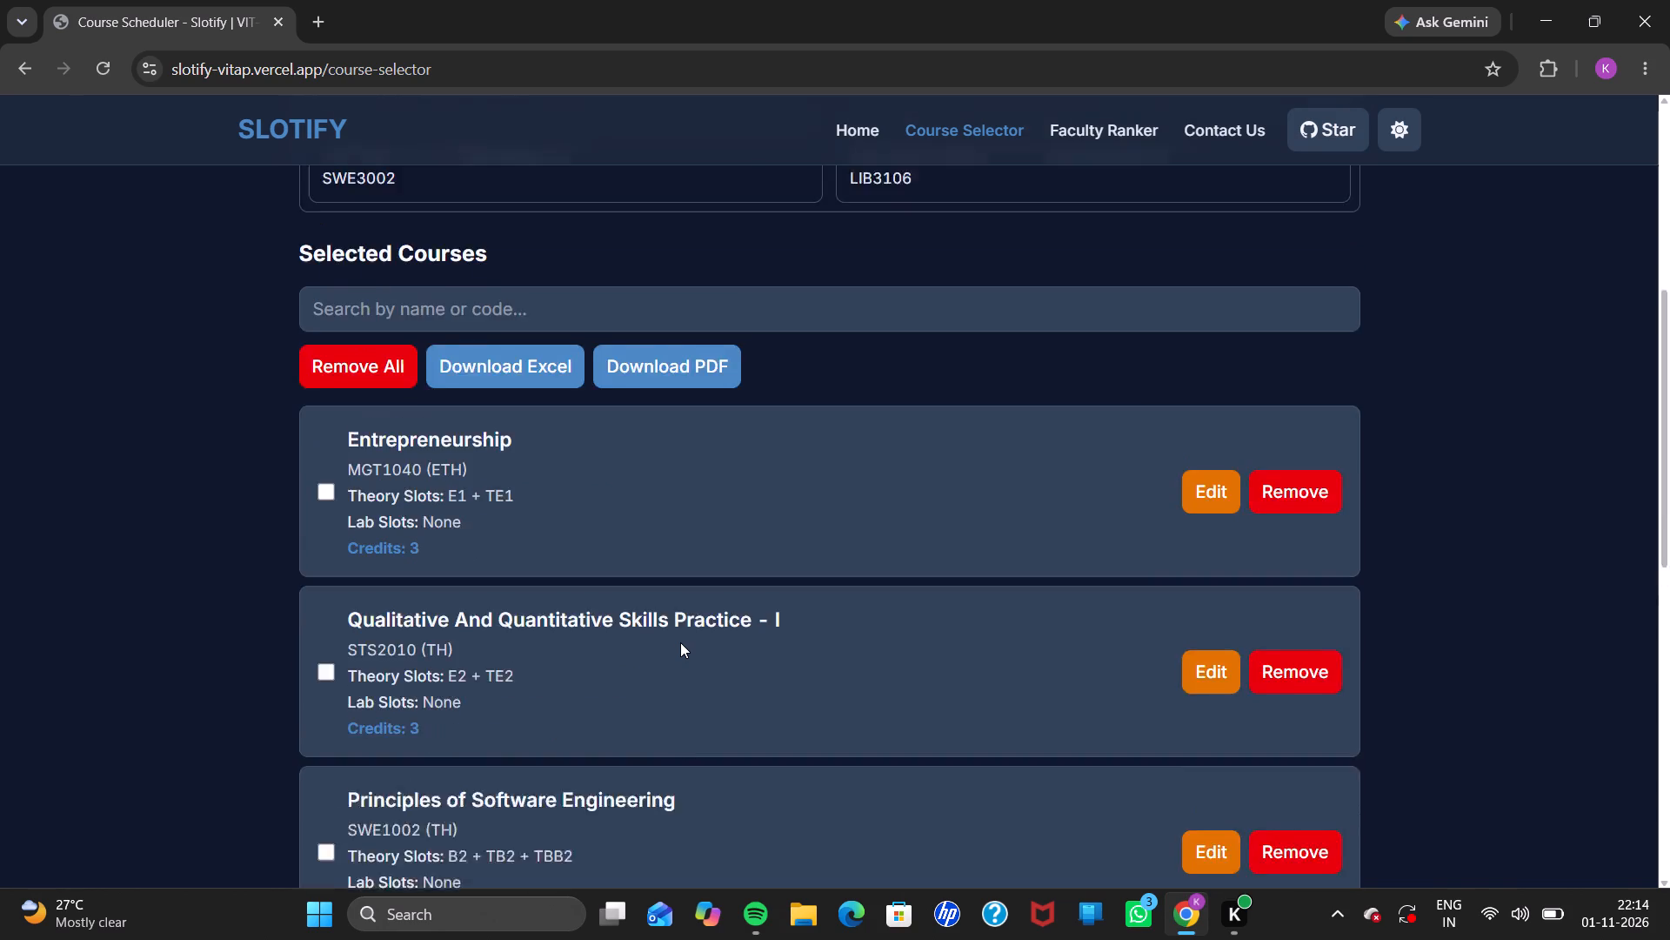
{"action": "scroll", "coordinate": [680, 642], "scroll_direction": "up", "scroll_amount": 4}
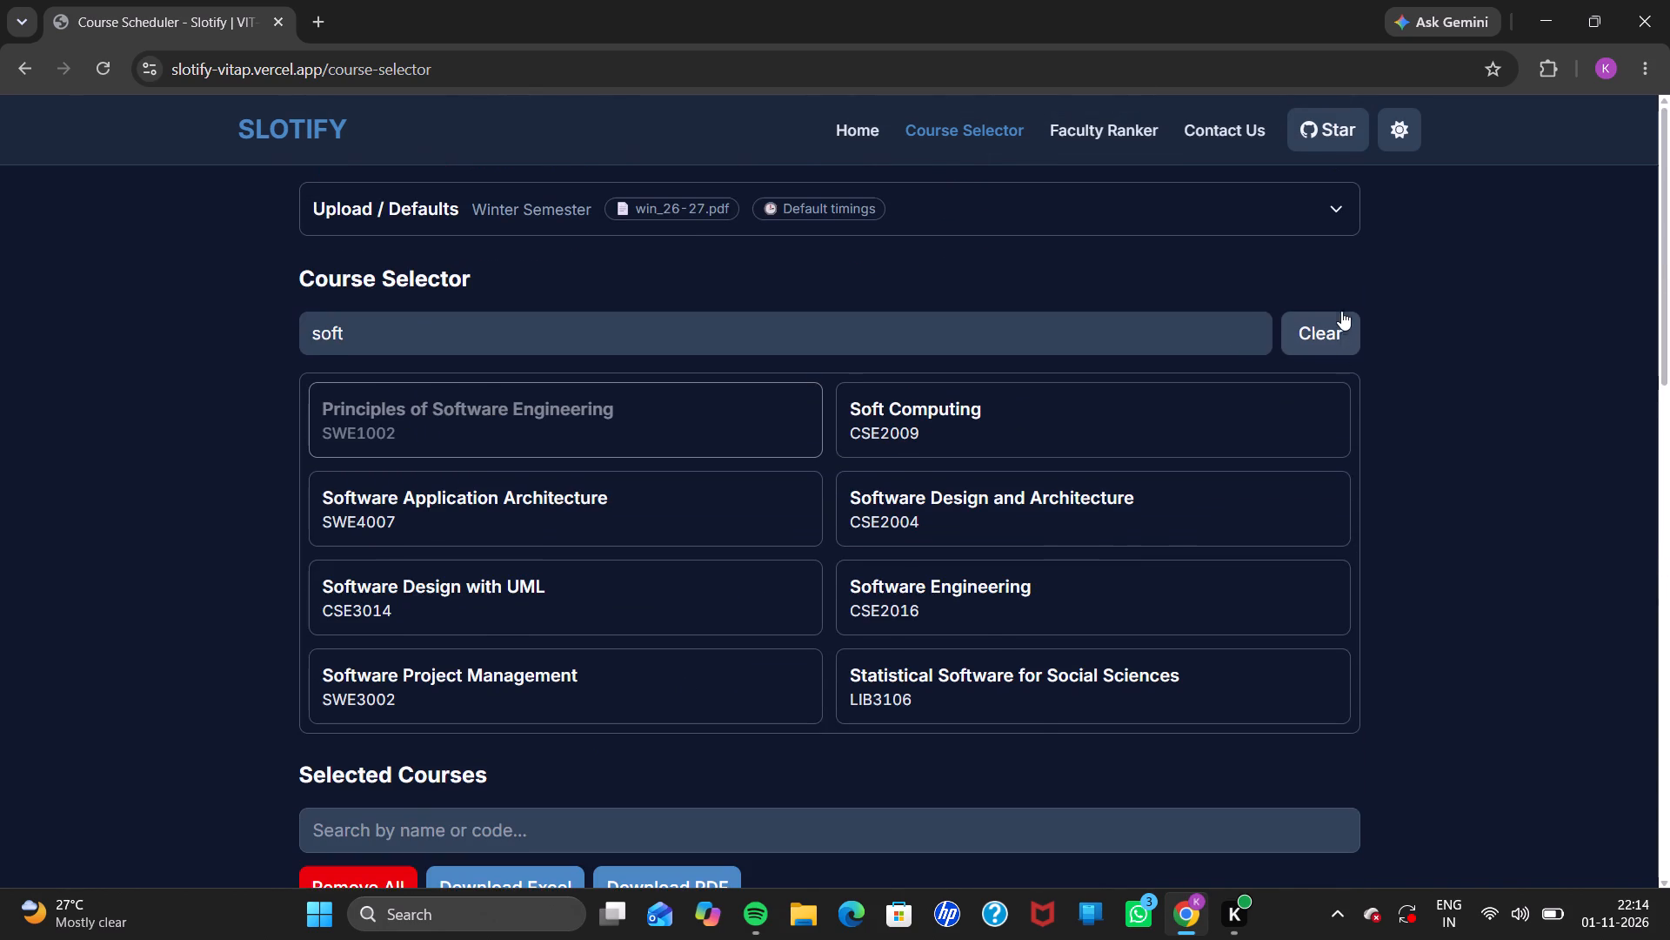
{"action": "left_click", "coordinate": [1341, 314]}
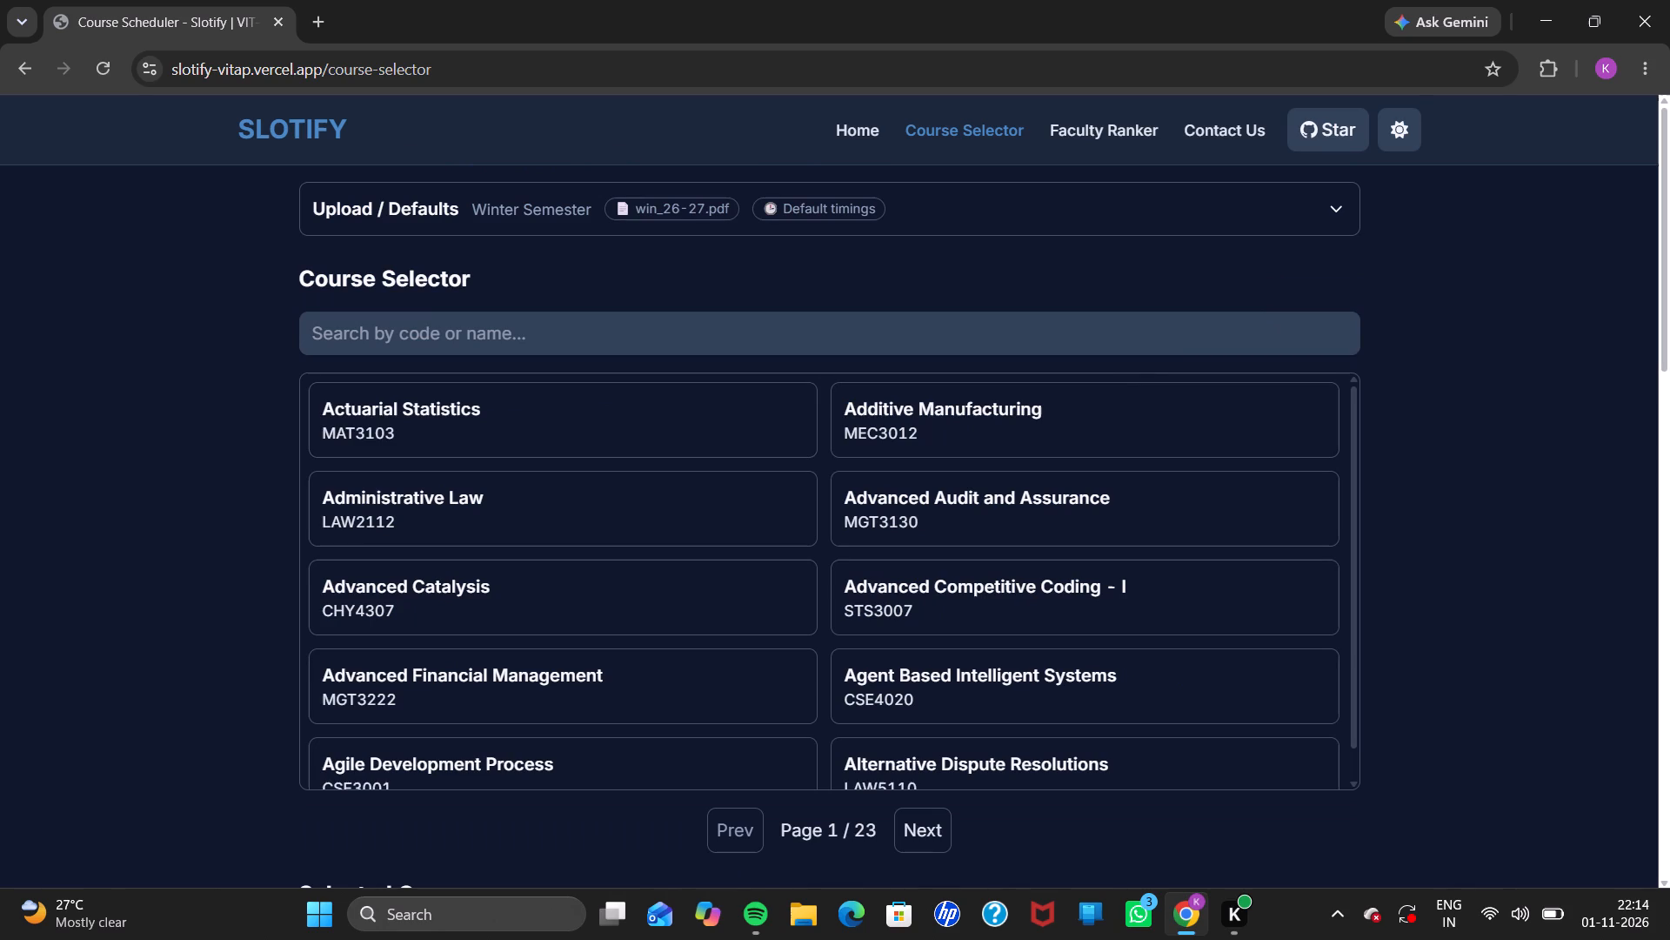
{"action": "left_click", "coordinate": [1186, 331]}
{"action": "key", "text": "d"}
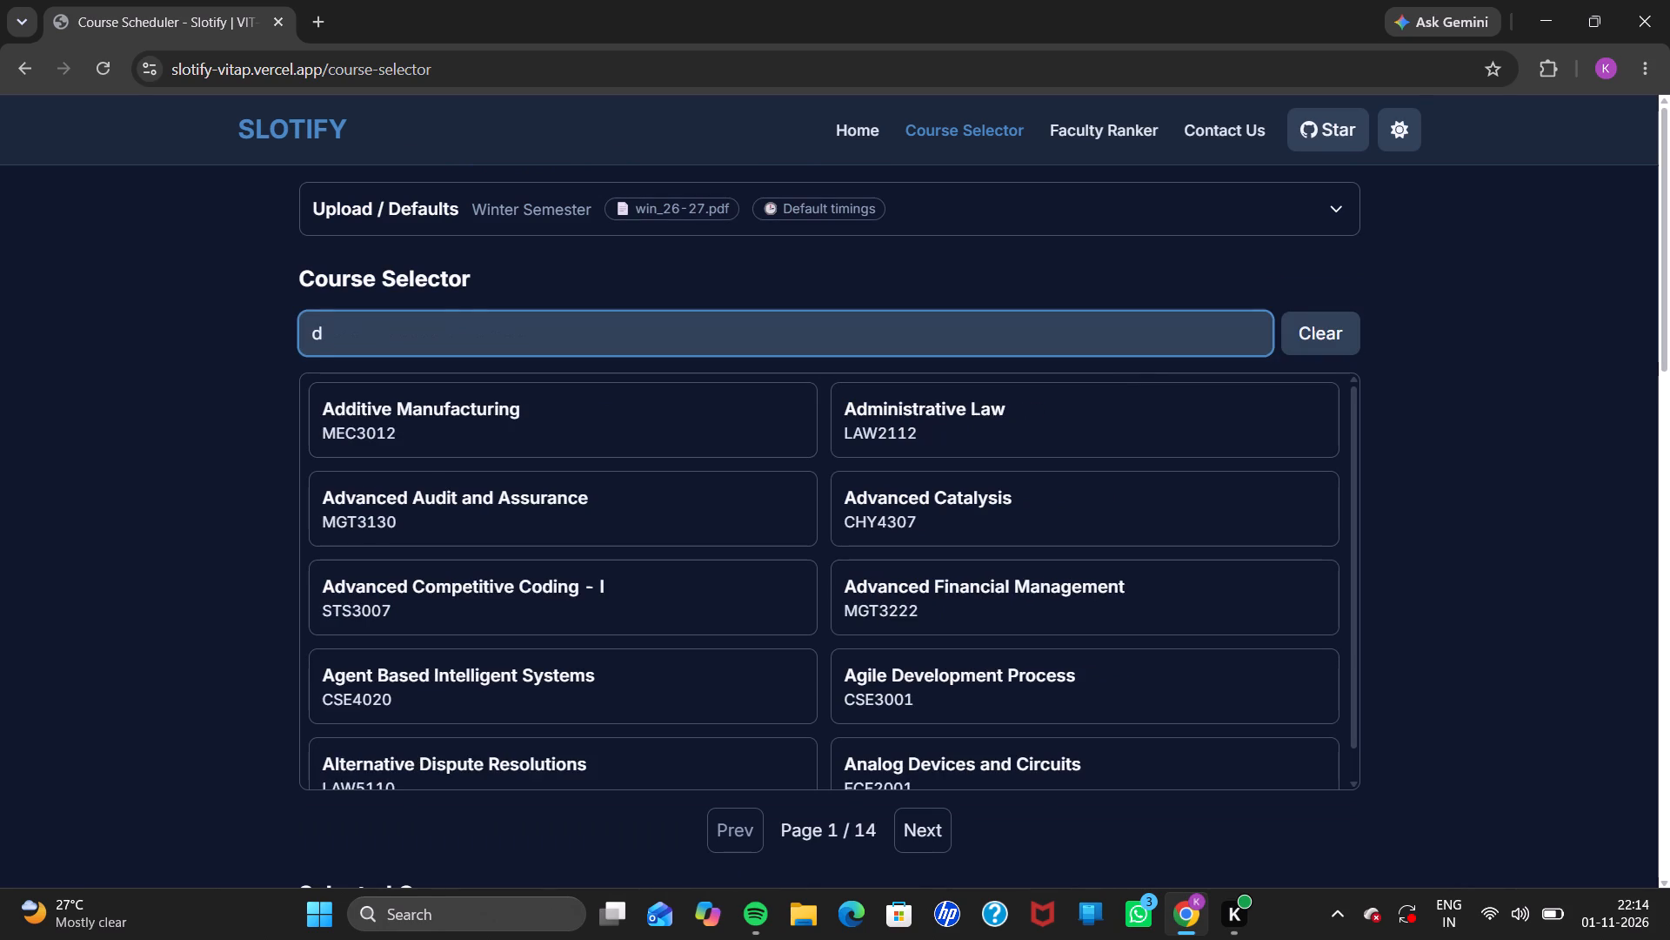
{"action": "key", "text": "b"}
{"action": "key", "text": "BackSpace"}
{"action": "type", "text": "ata"}
{"action": "key", "text": "space"}
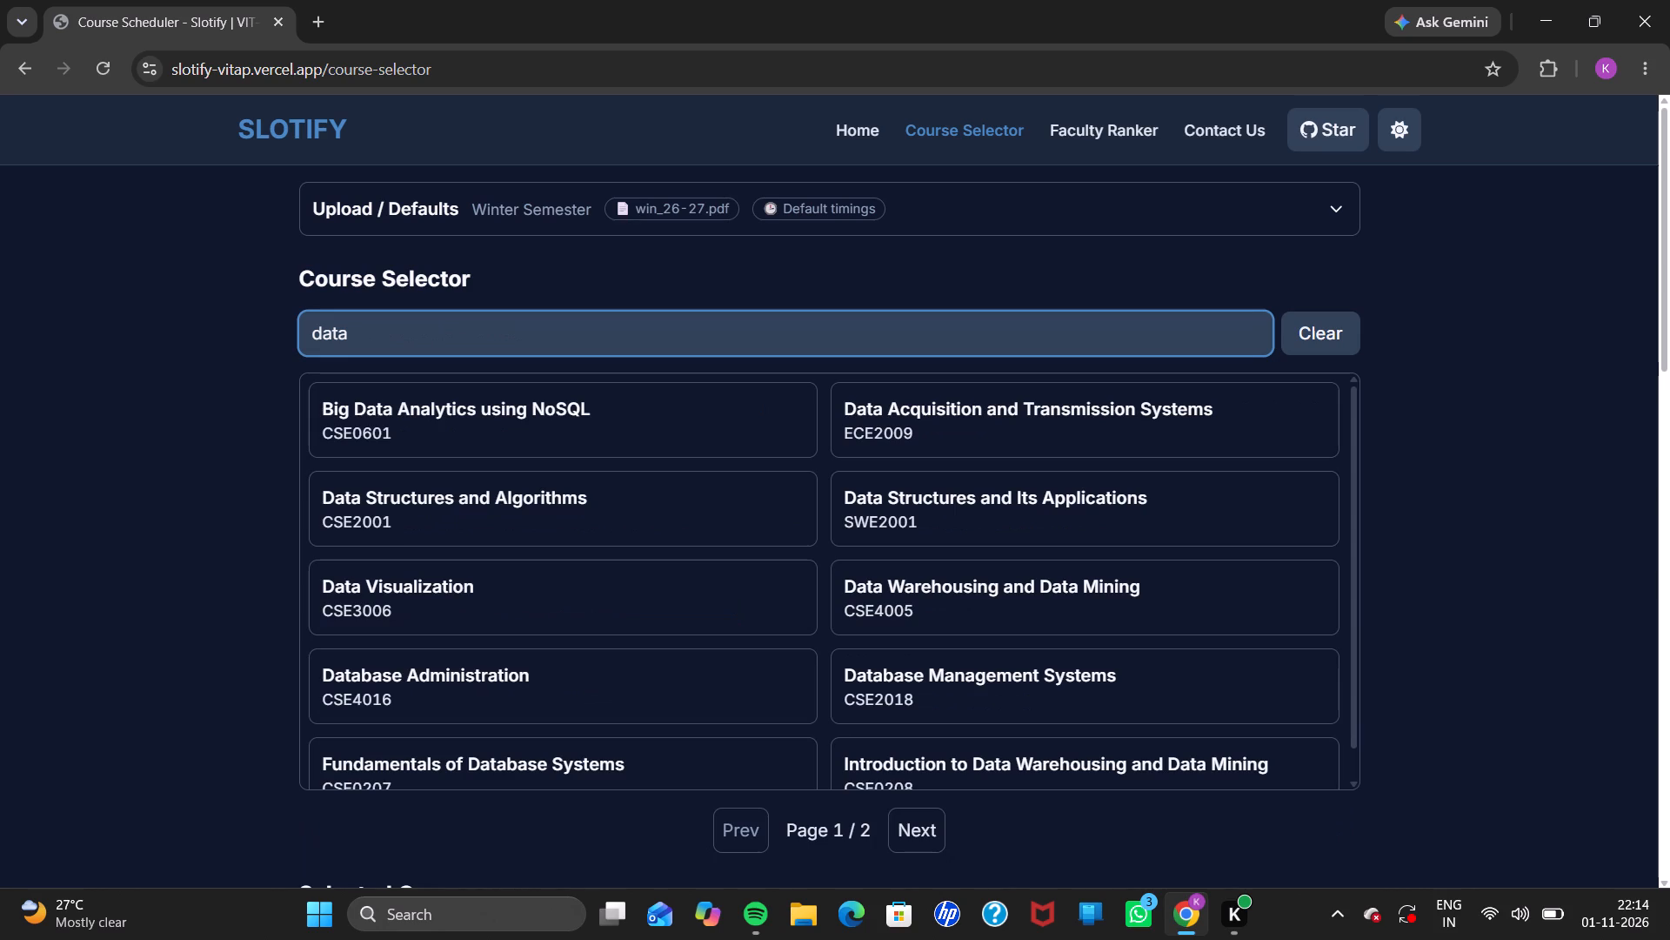
{"action": "type", "text": "basw"}
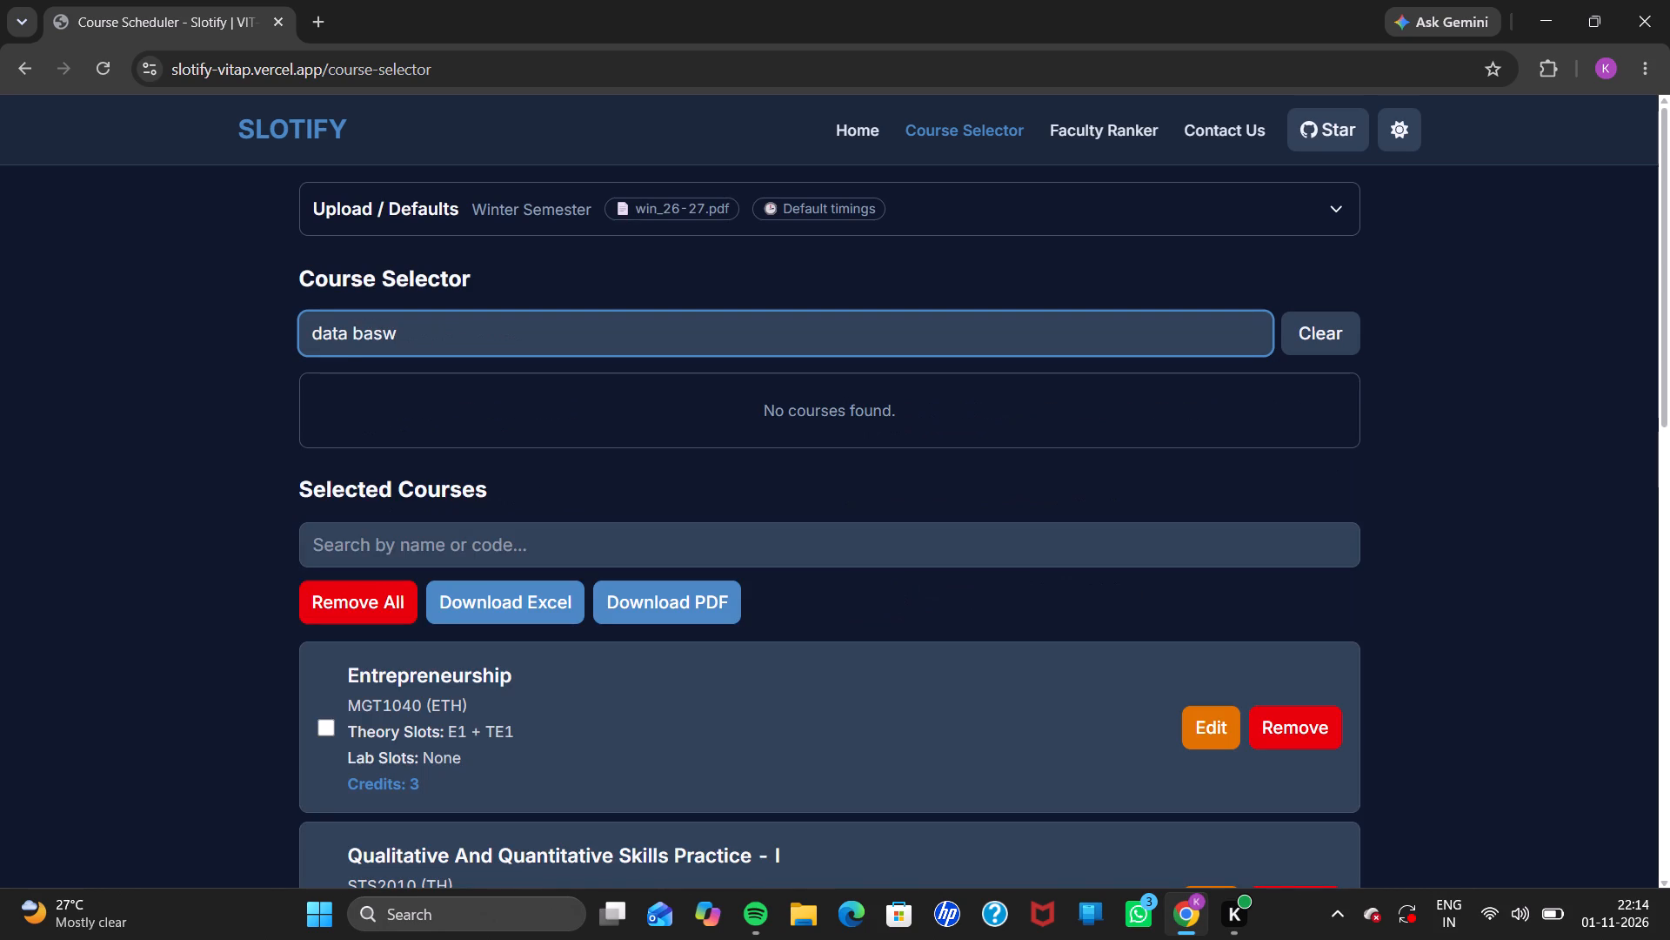
{"action": "key", "text": "BackSpace"}
{"action": "key", "text": "e"}
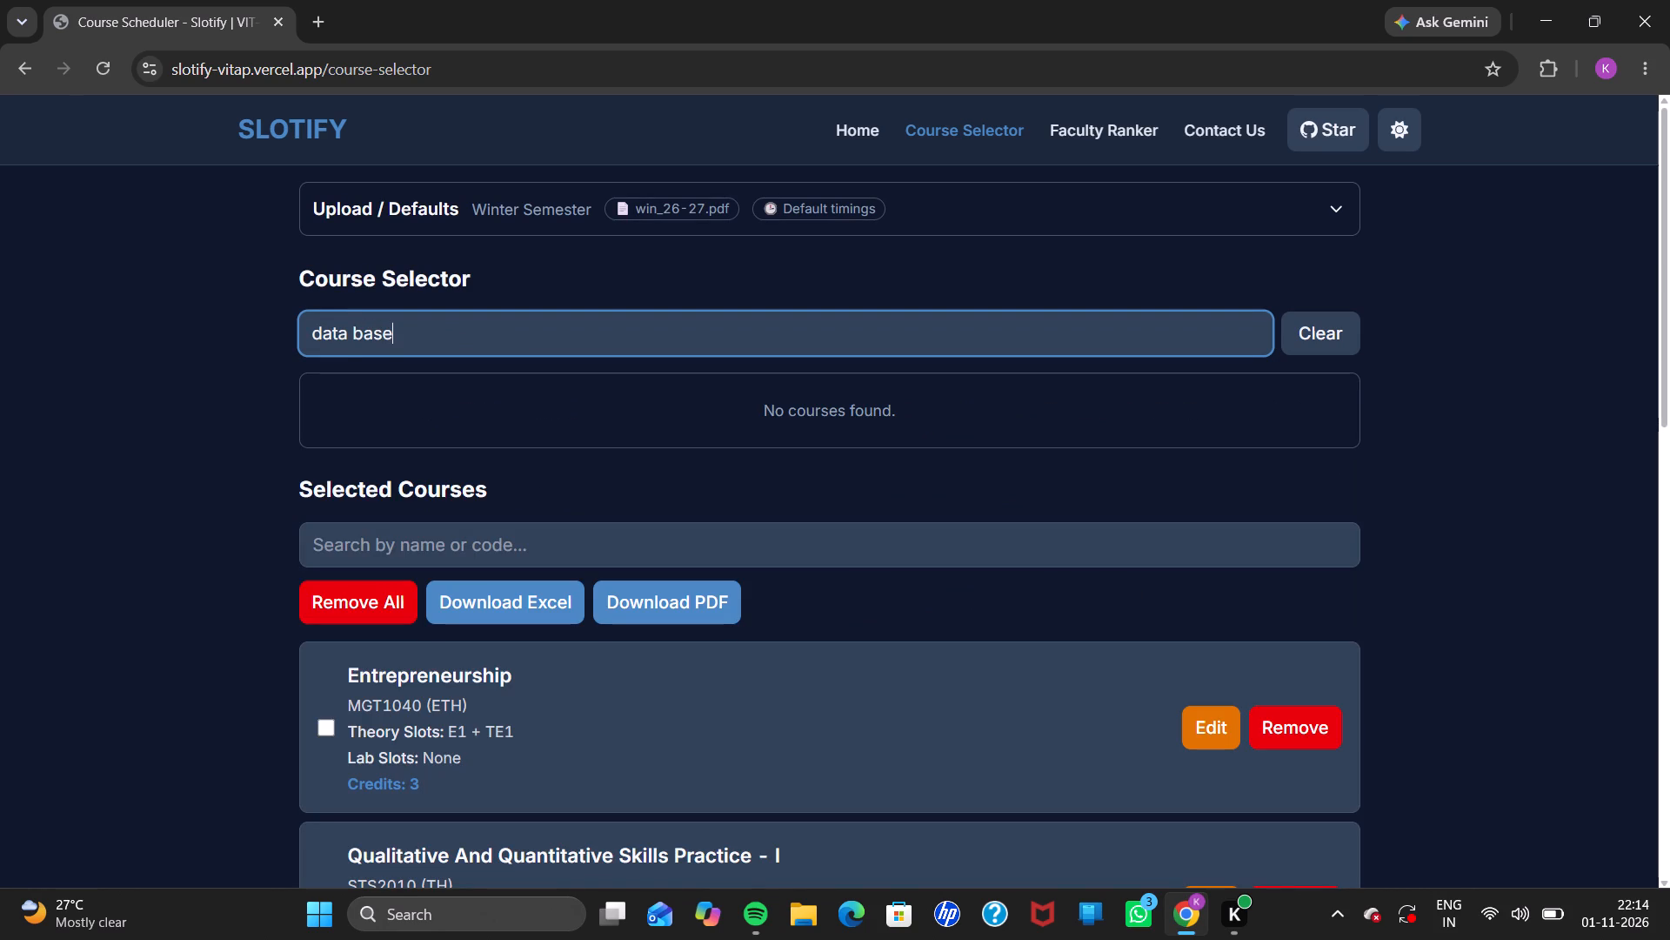
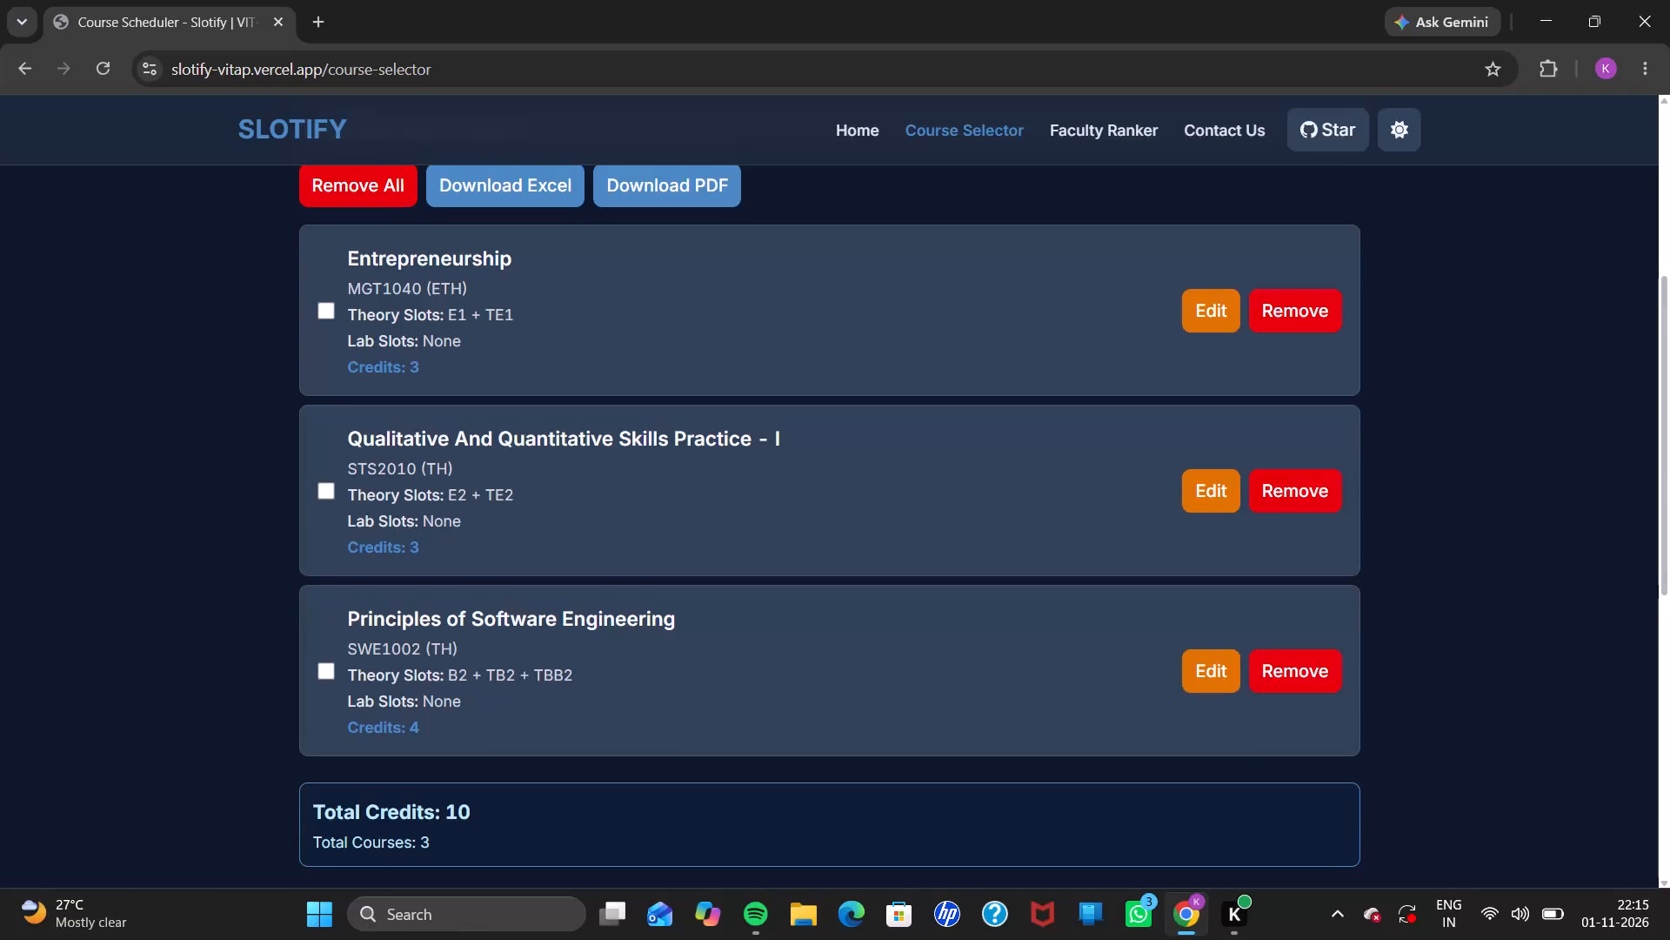
Clear the course search and search the available courses for "cse2007".
{"action": "scroll", "coordinate": [1186, 331], "scroll_direction": "down", "scroll_amount": 2}
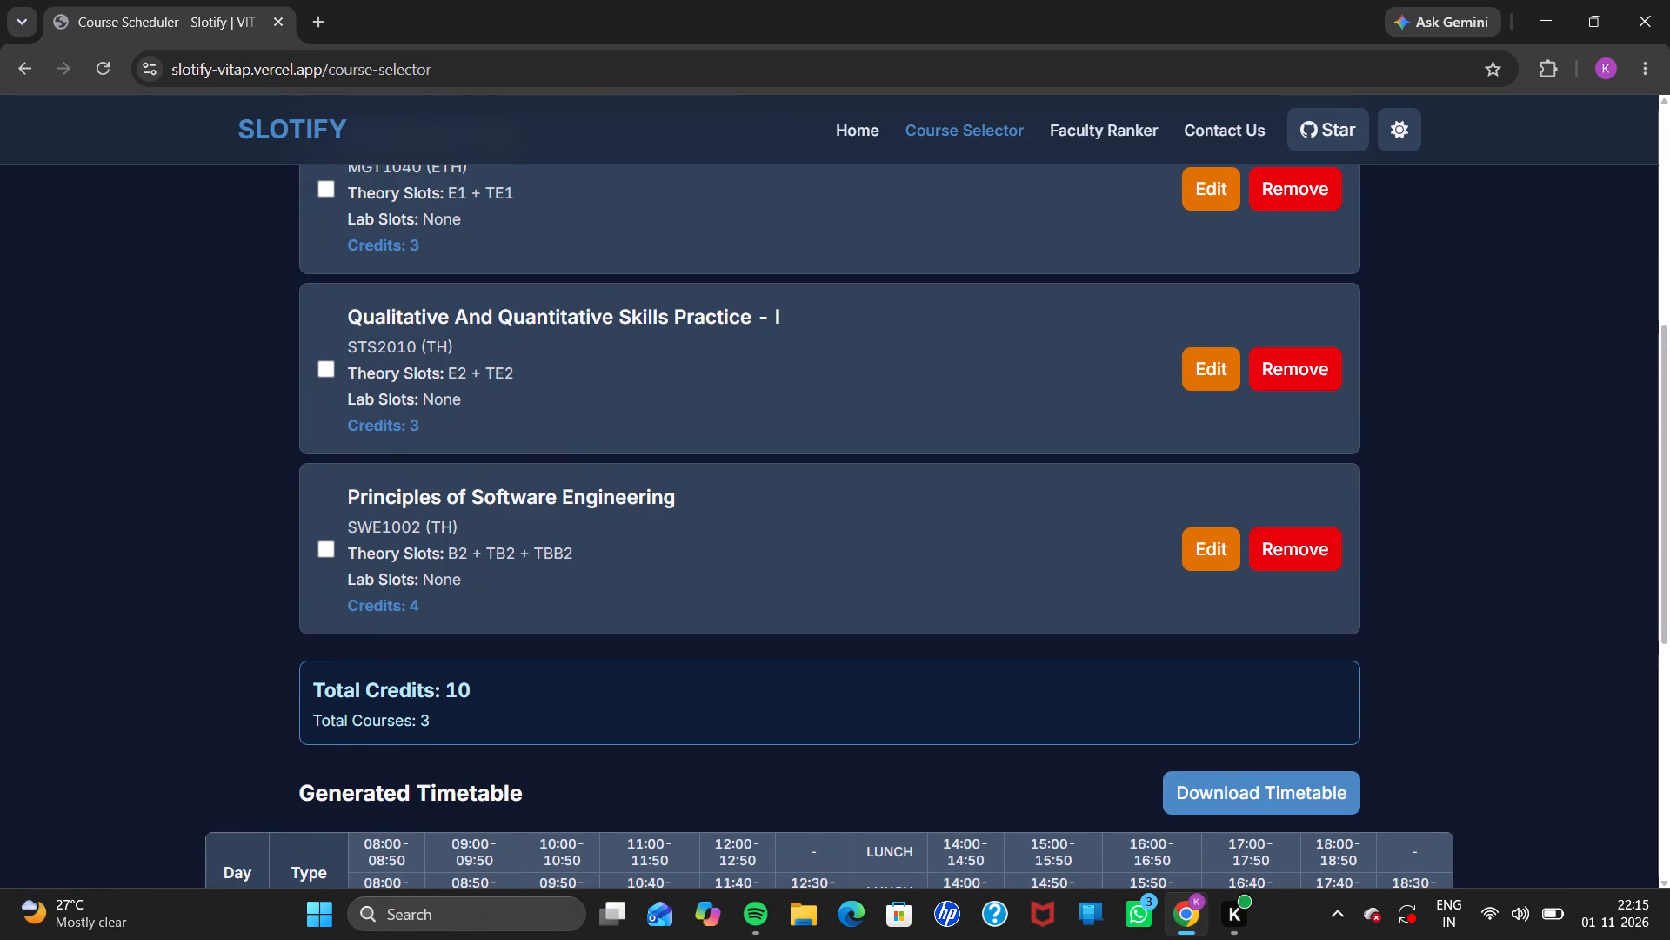
{"action": "scroll", "coordinate": [1186, 331], "scroll_direction": "up", "scroll_amount": 7}
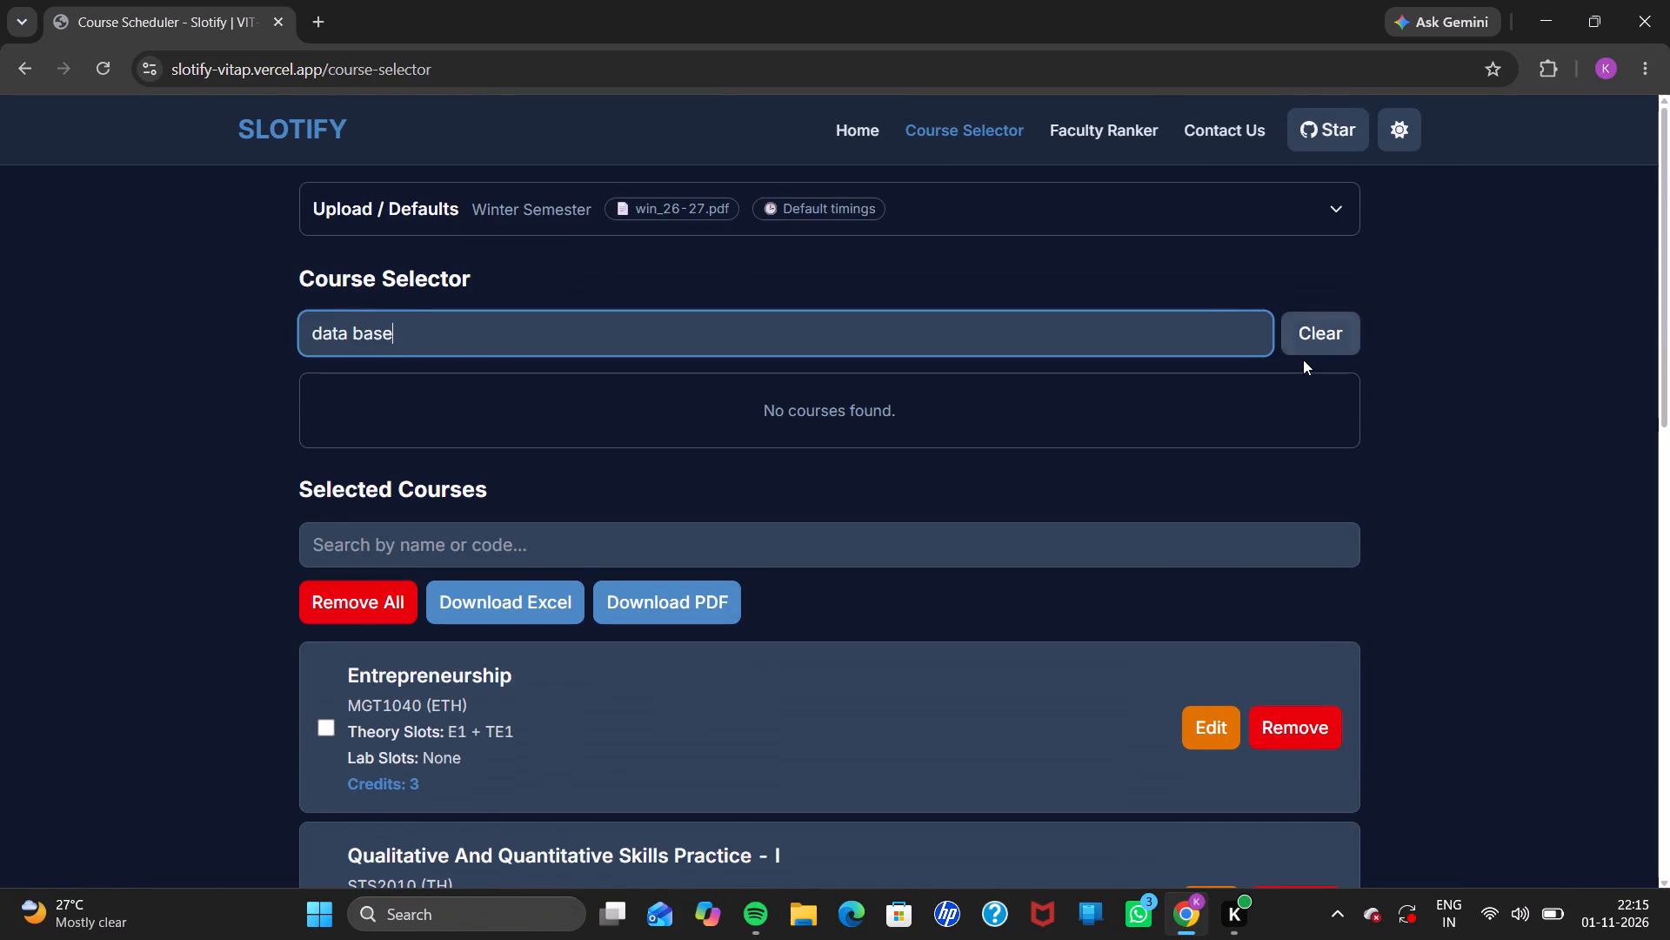
{"action": "left_click_drag", "start_coordinate": [1360, 314], "coordinate": [1313, 327]}
{"action": "left_click", "coordinate": [1313, 327]}
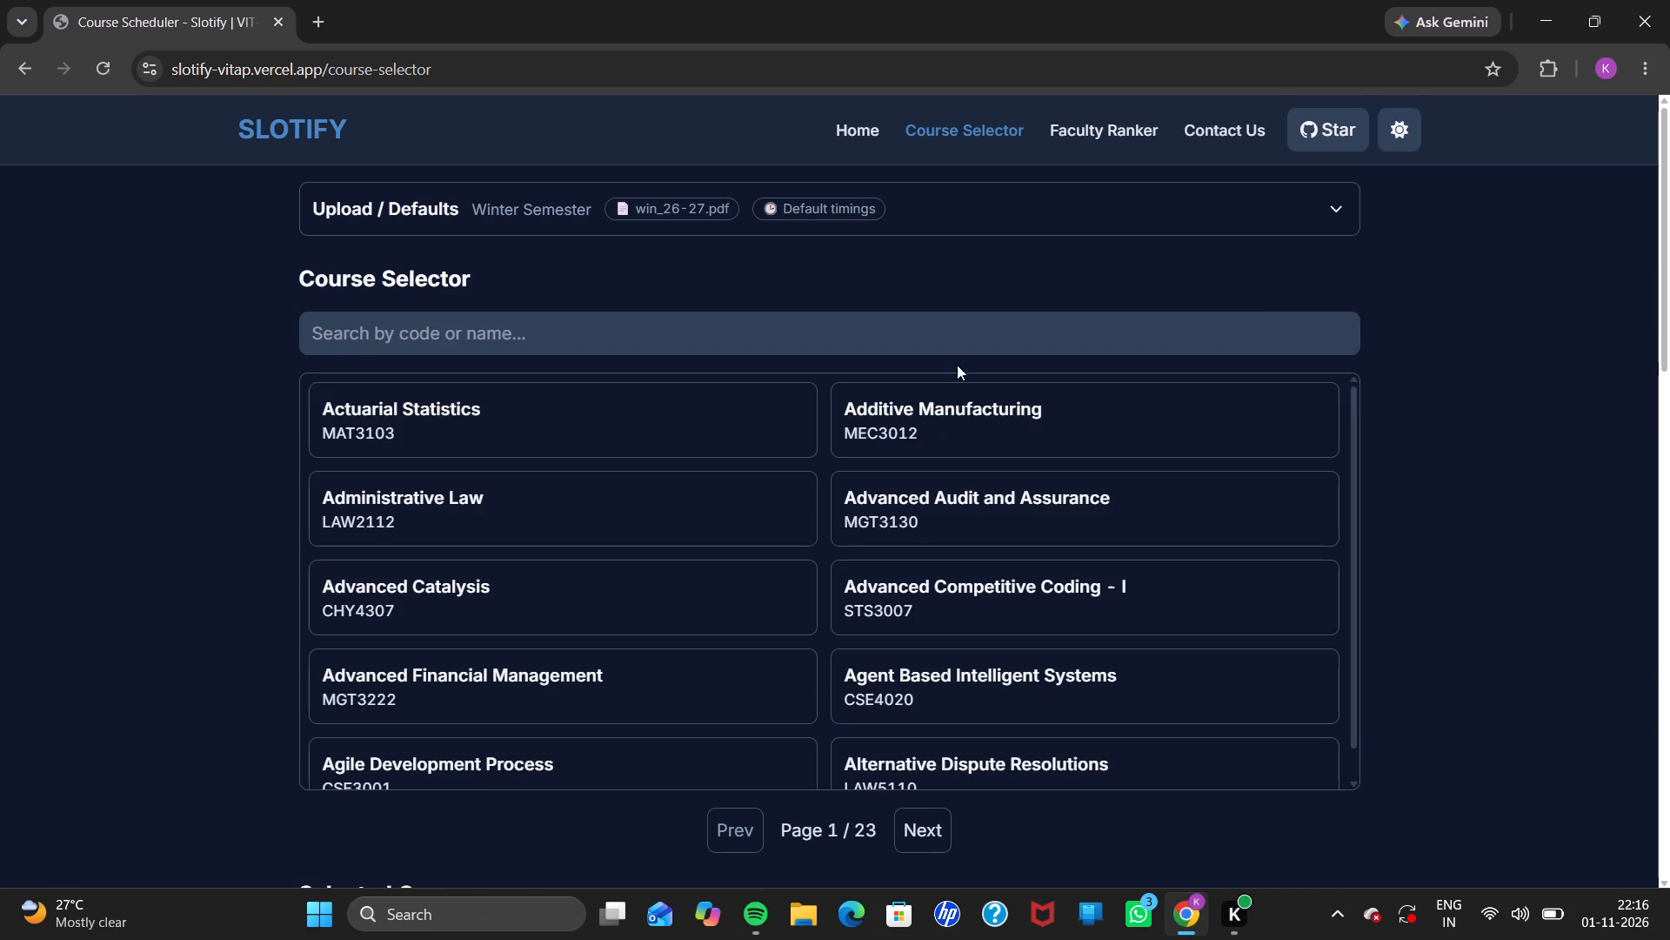
{"action": "left_click", "coordinate": [890, 351]}
{"action": "type", "text": "cse"}
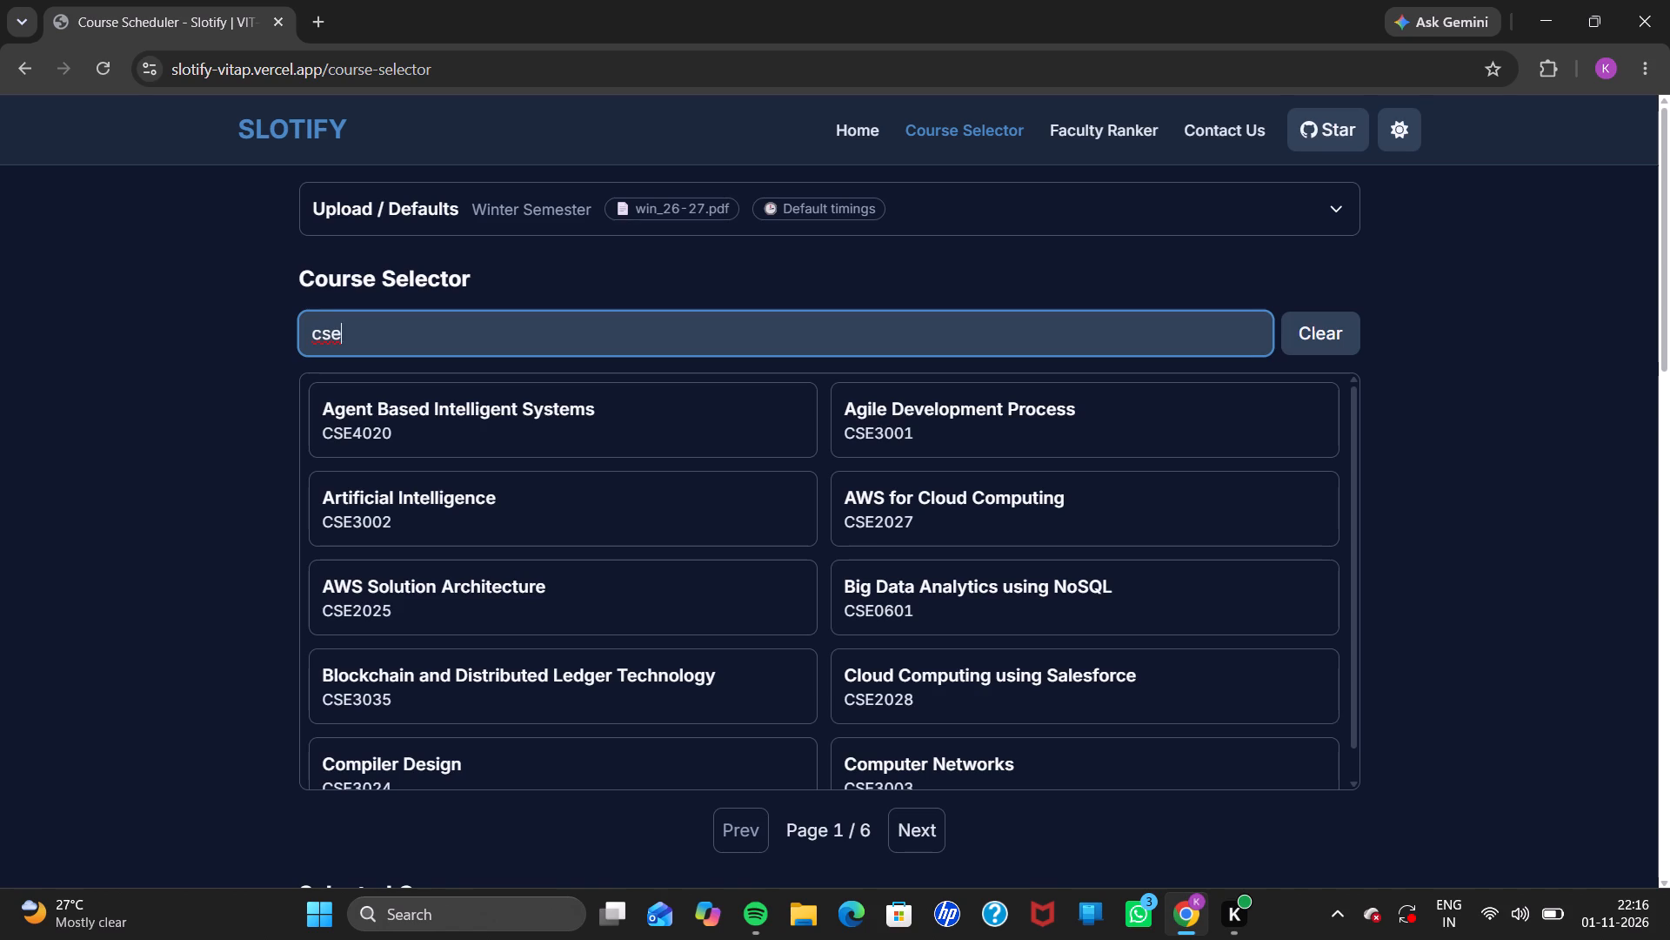
{"action": "type", "text": "2007"}
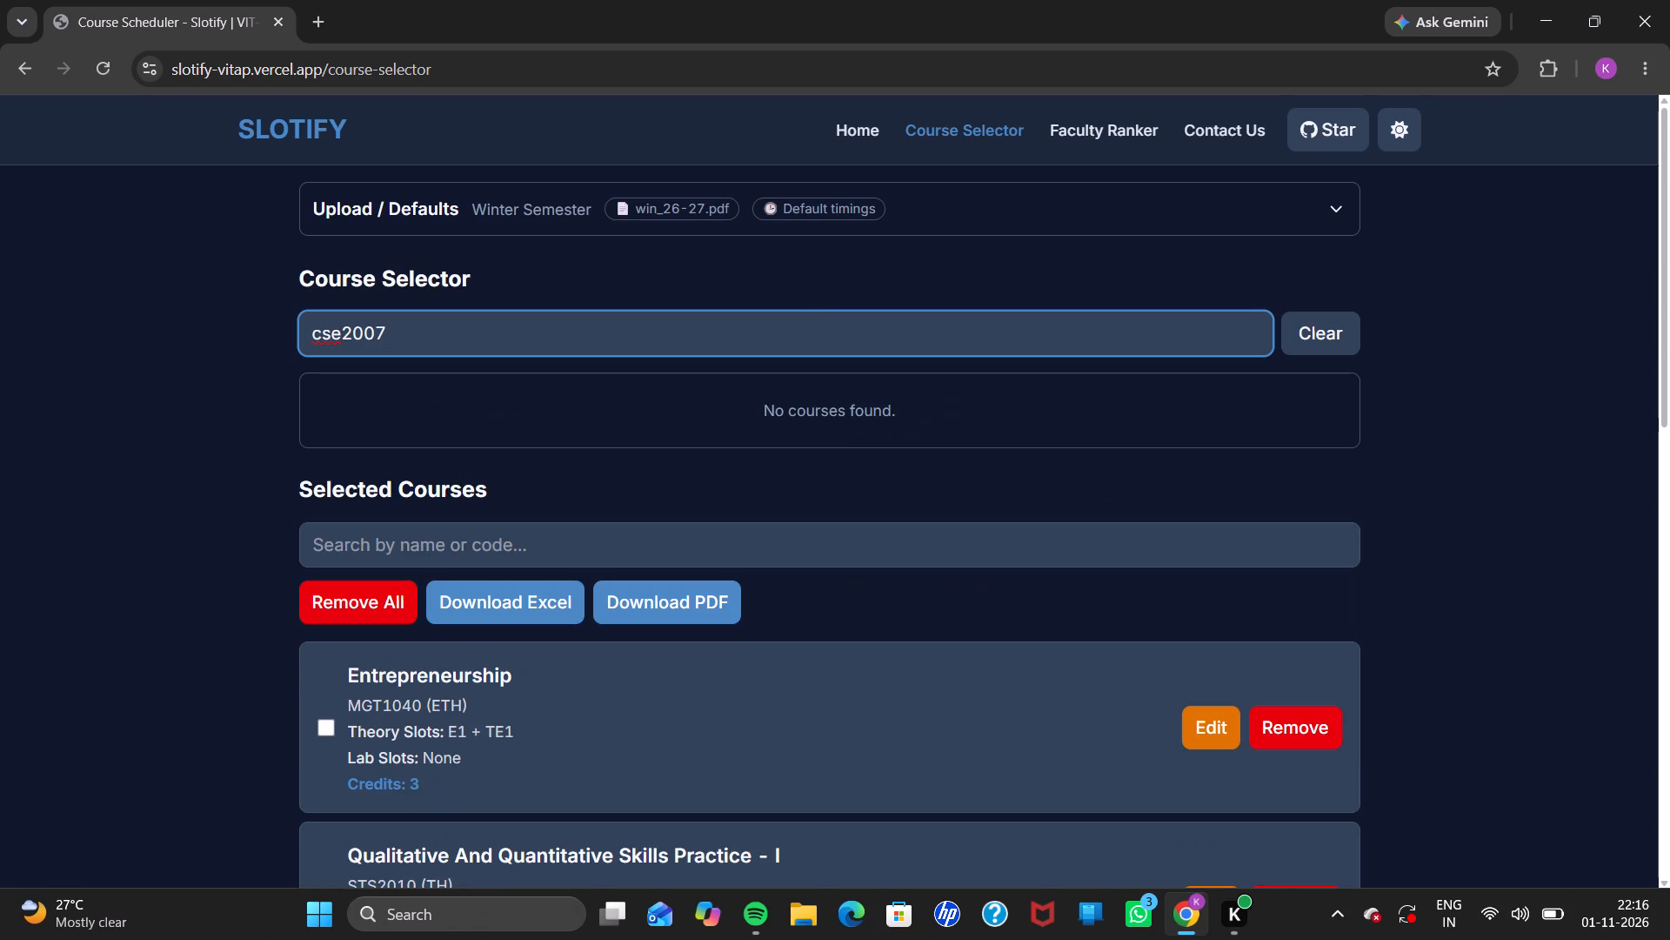
Empty the course search and search the available courses for "data".
{"action": "key", "text": "BackSpace"}
{"action": "key", "text": "BackSpace"}
{"action": "key", "text": "BackSpace"}
{"action": "key", "text": "BackSpace"}
{"action": "key", "text": "BackSpace"}
{"action": "key", "text": "BackSpace"}
{"action": "key", "text": "BackSpace"}
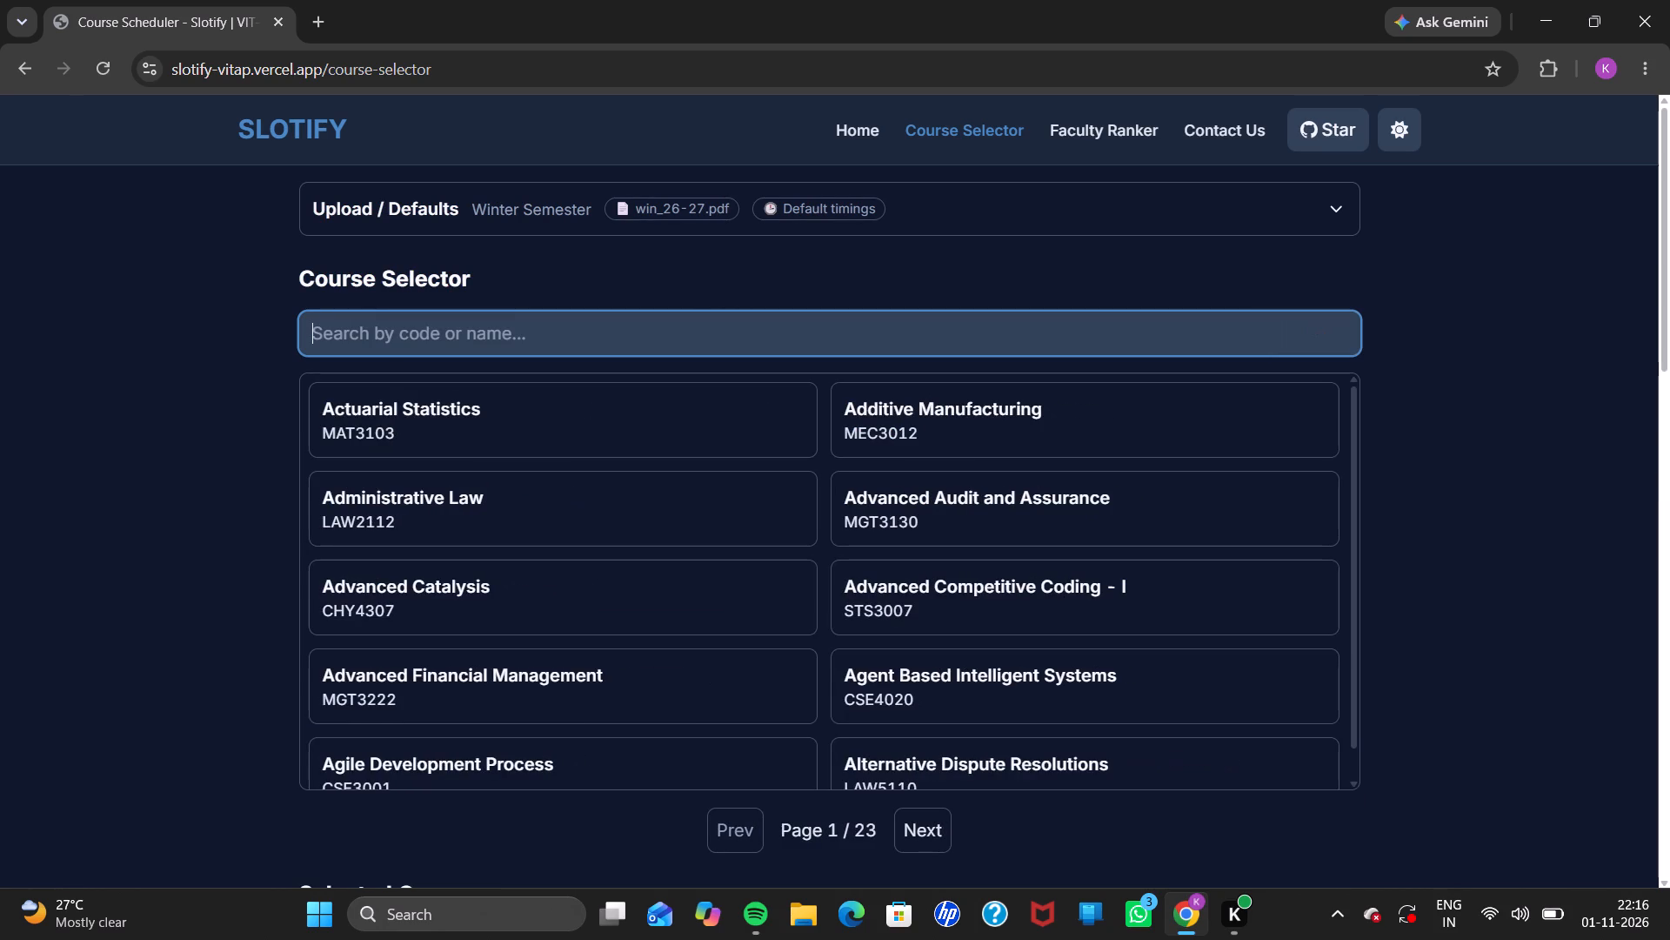
{"action": "scroll", "coordinate": [1081, 511], "scroll_direction": "down", "scroll_amount": 14}
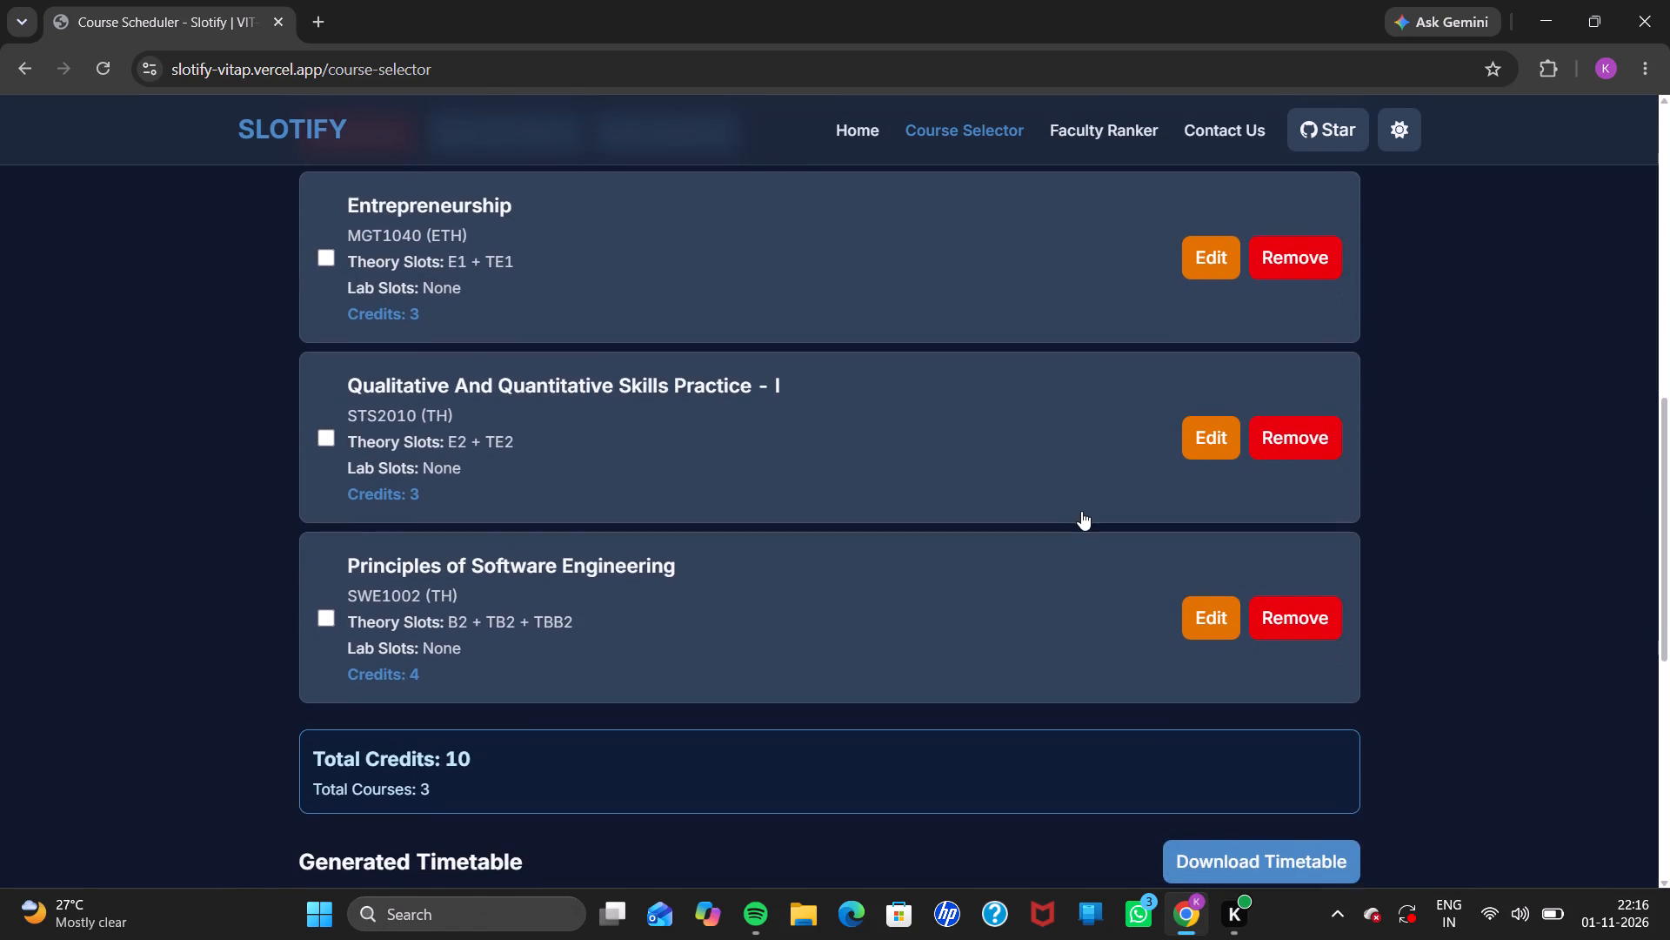
{"action": "scroll", "coordinate": [1081, 511], "scroll_direction": "up", "scroll_amount": 6}
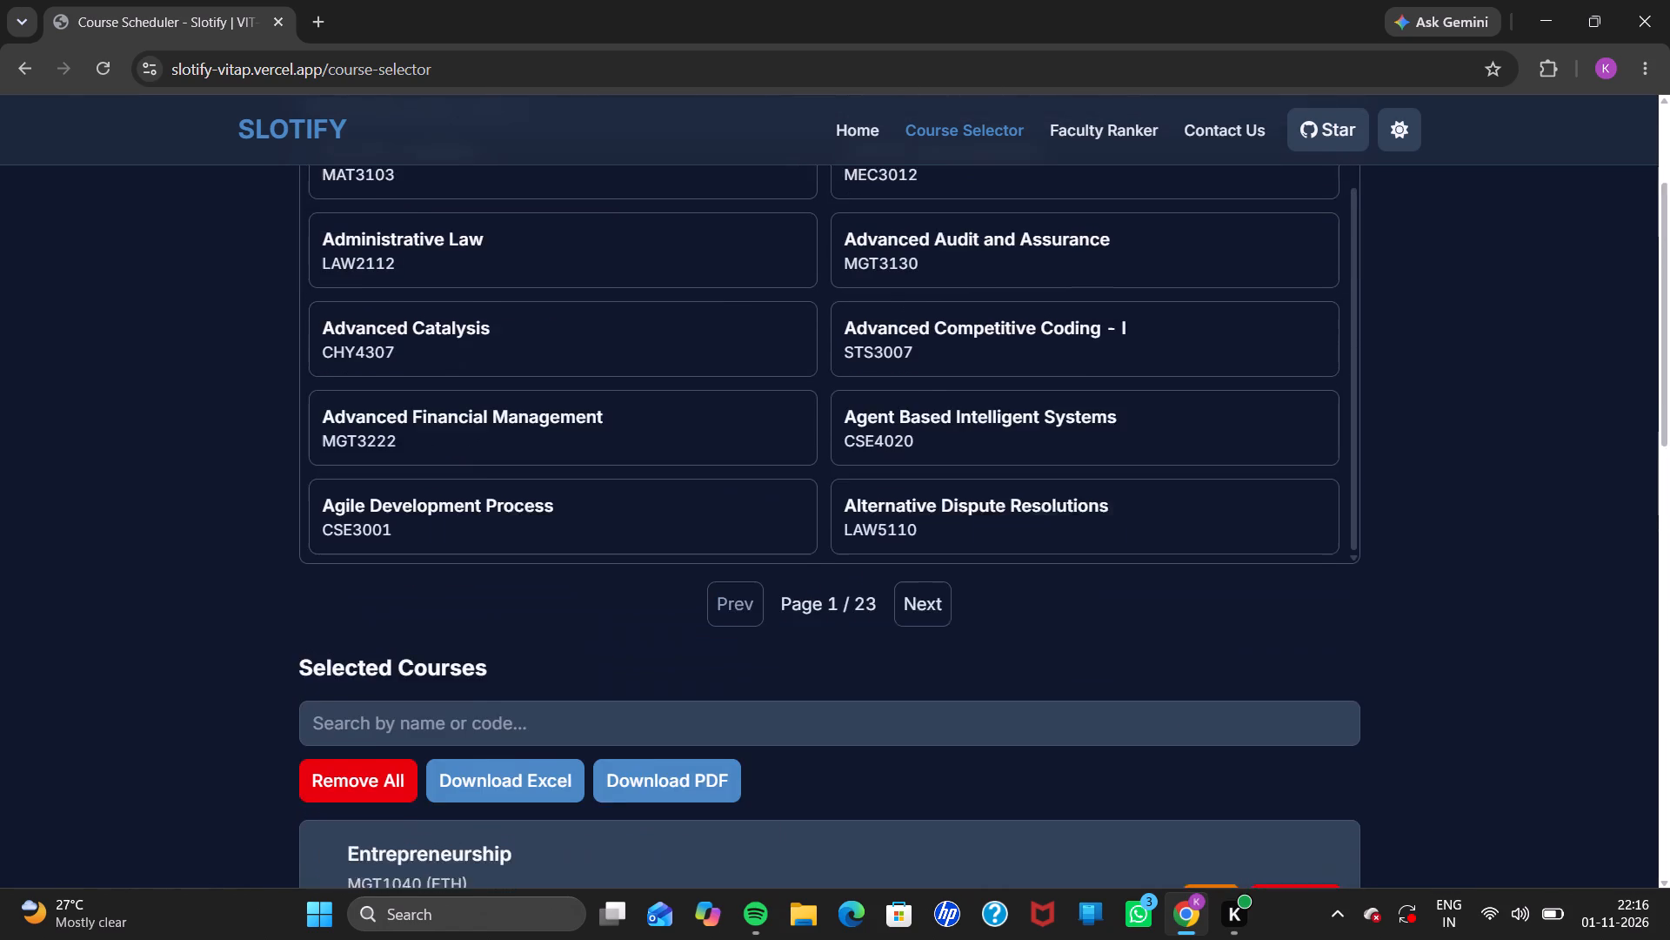
{"action": "scroll", "coordinate": [1081, 511], "scroll_direction": "up", "scroll_amount": 5}
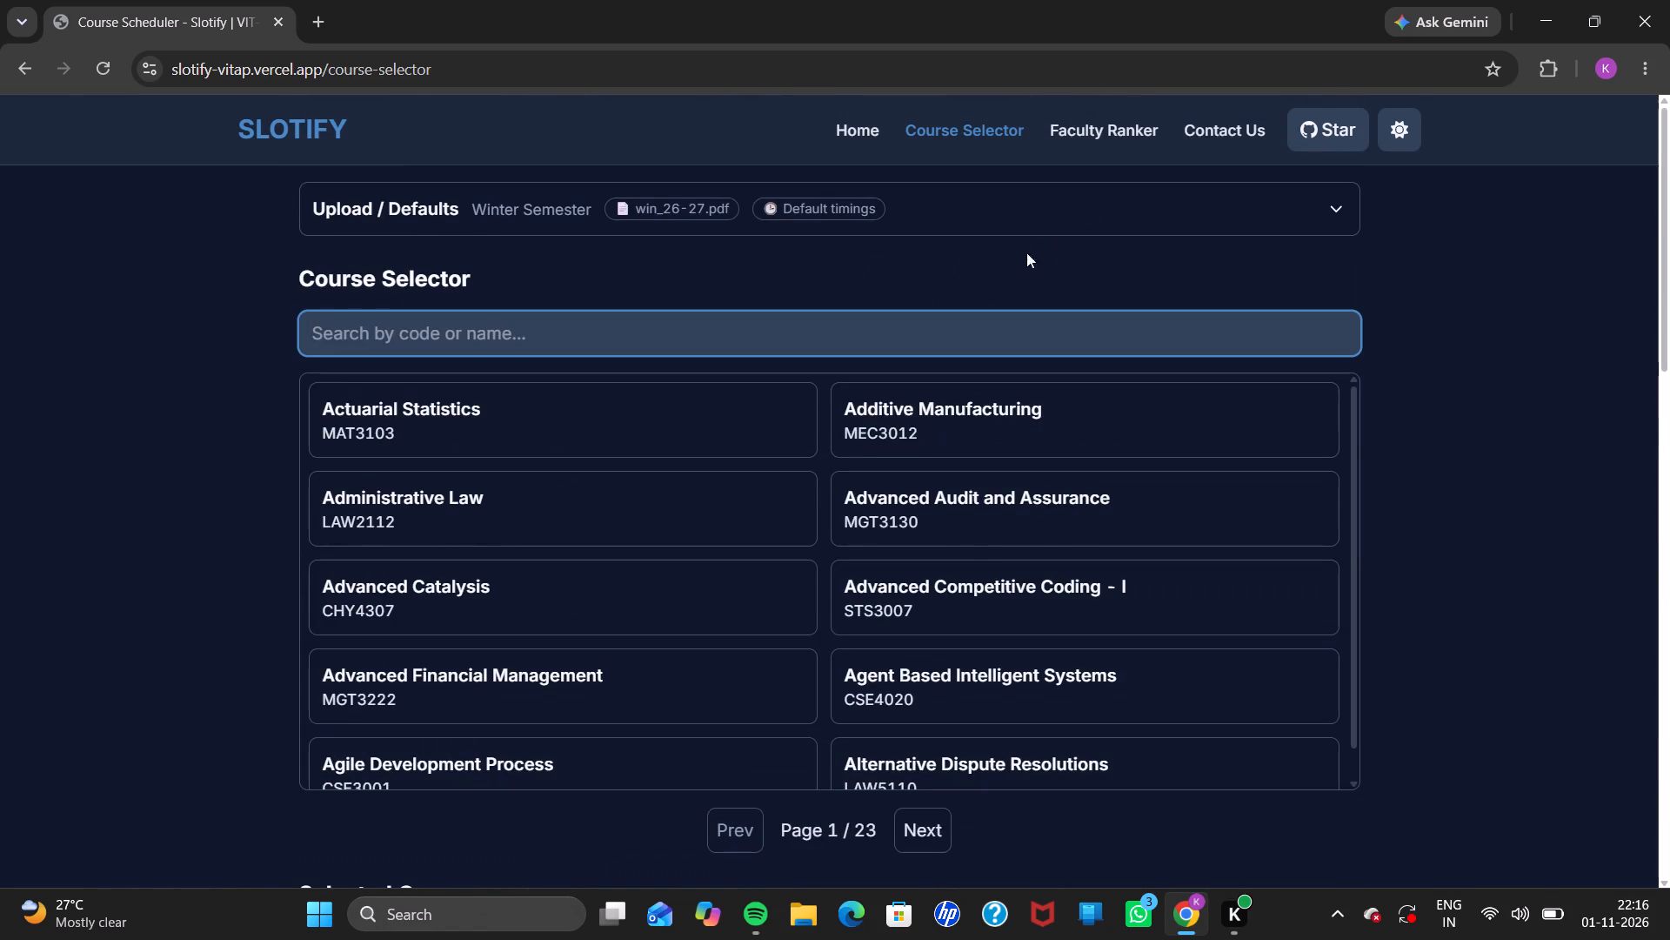
{"action": "type", "text": "data"}
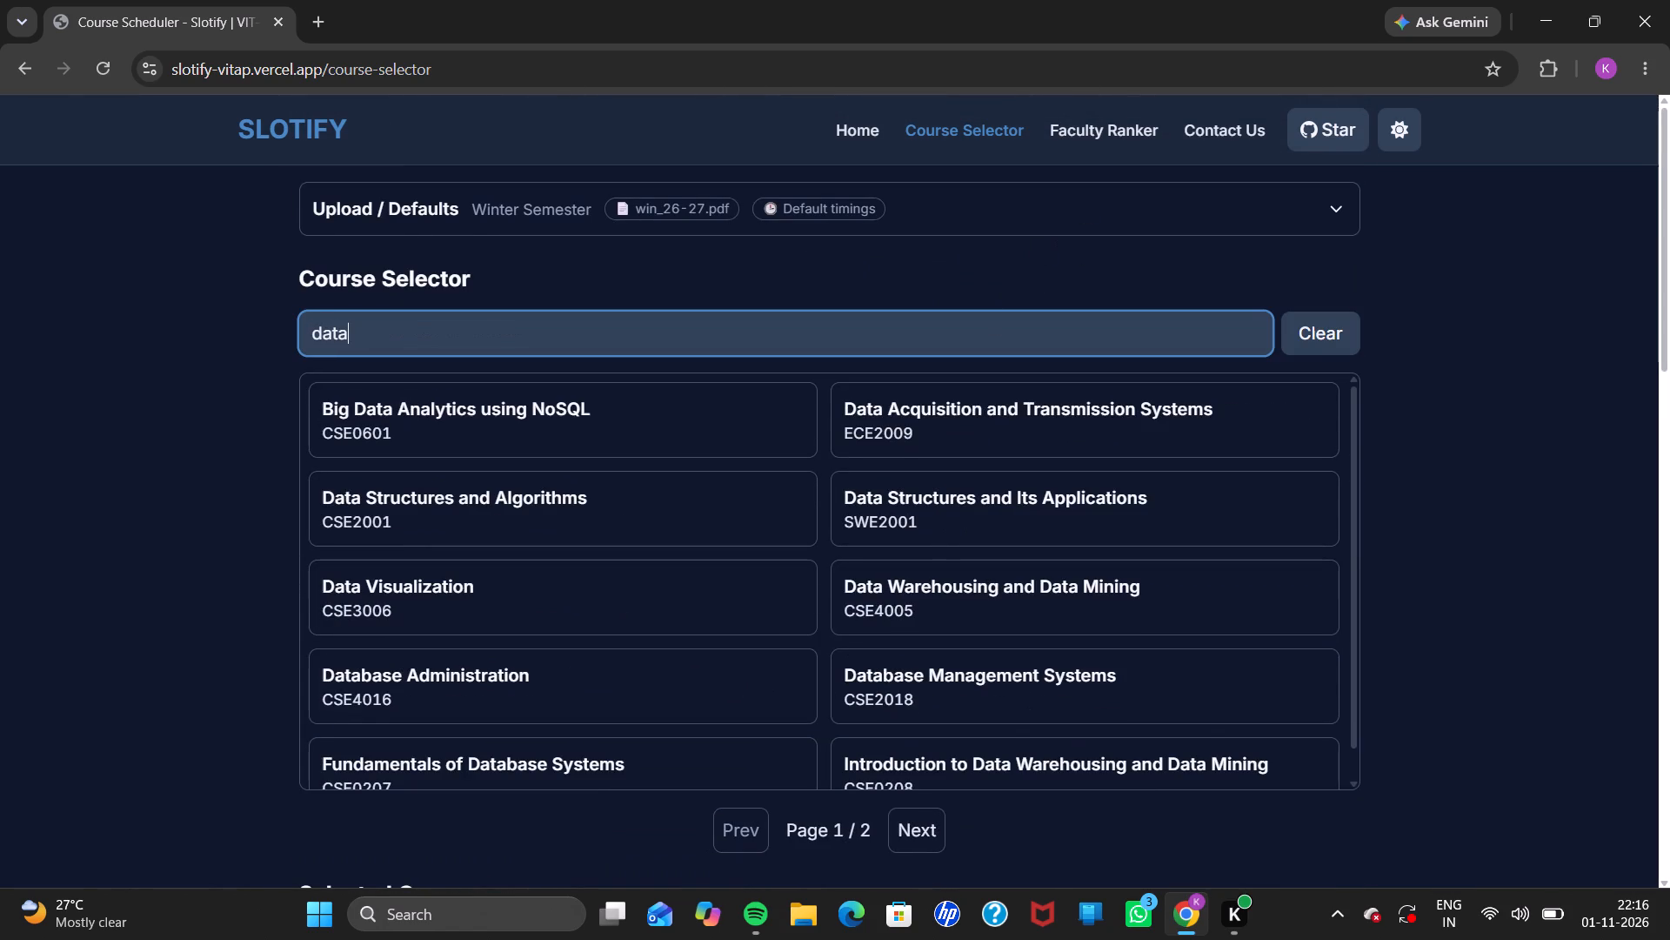
{"action": "key", "text": "space"}
Open Database Management Systems (CSE2018), compare its theory and lab slot options with the generated timetable, and cancel without adding the course.
{"action": "scroll", "coordinate": [1089, 704], "scroll_direction": "down", "scroll_amount": 1}
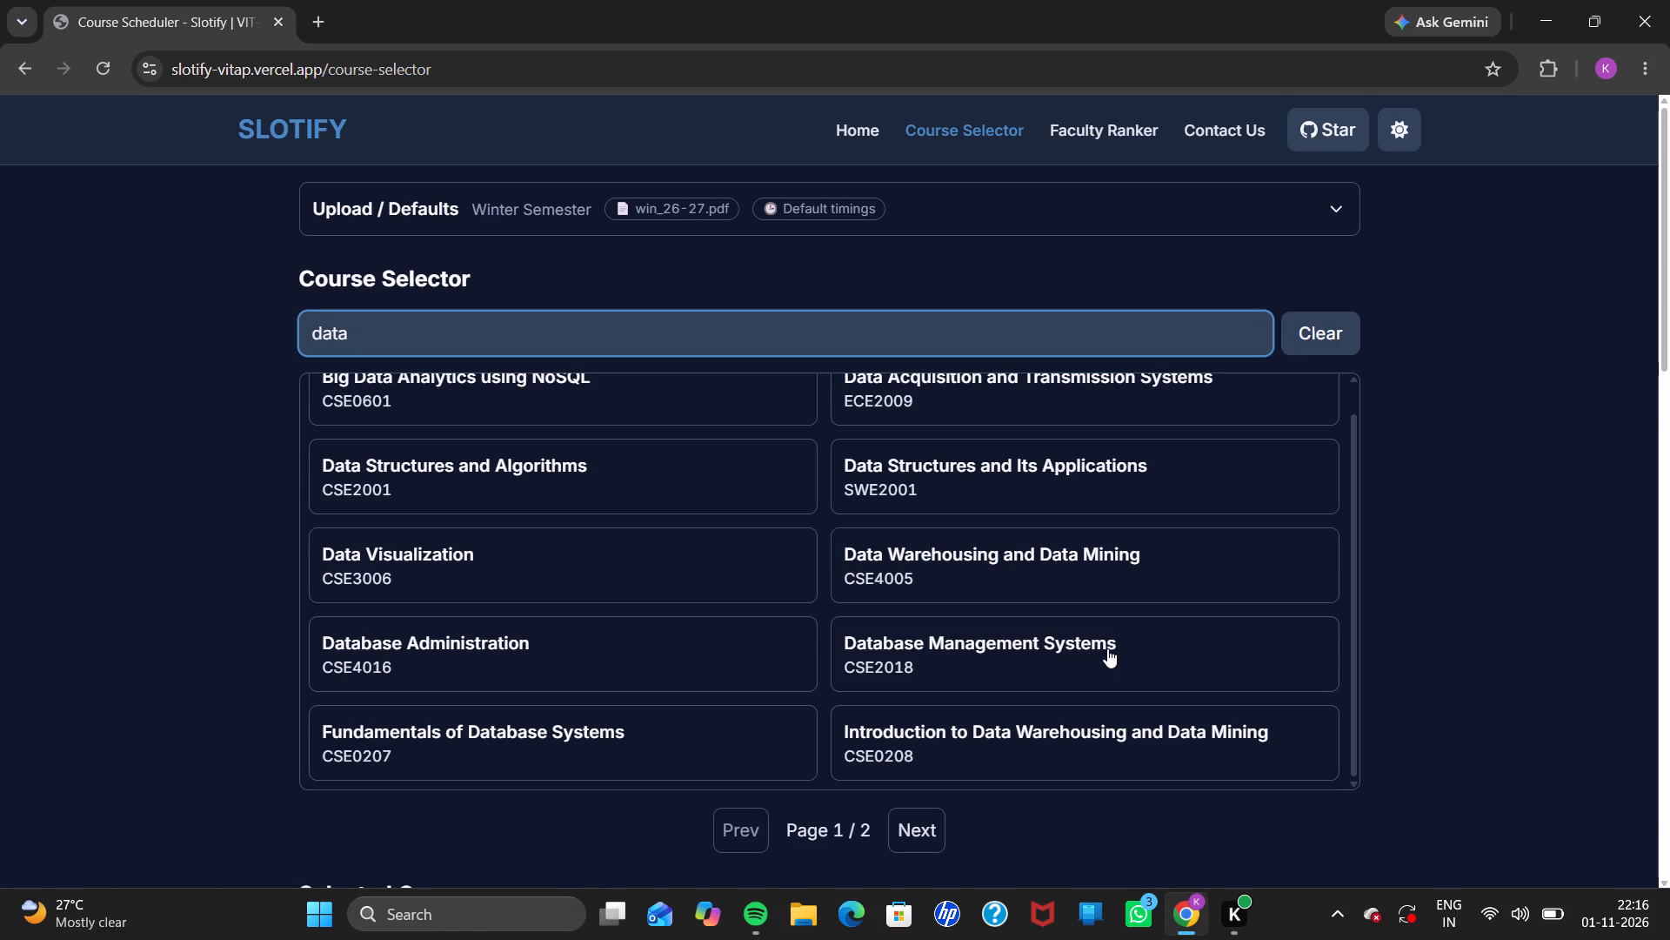
{"action": "left_click", "coordinate": [1107, 648]}
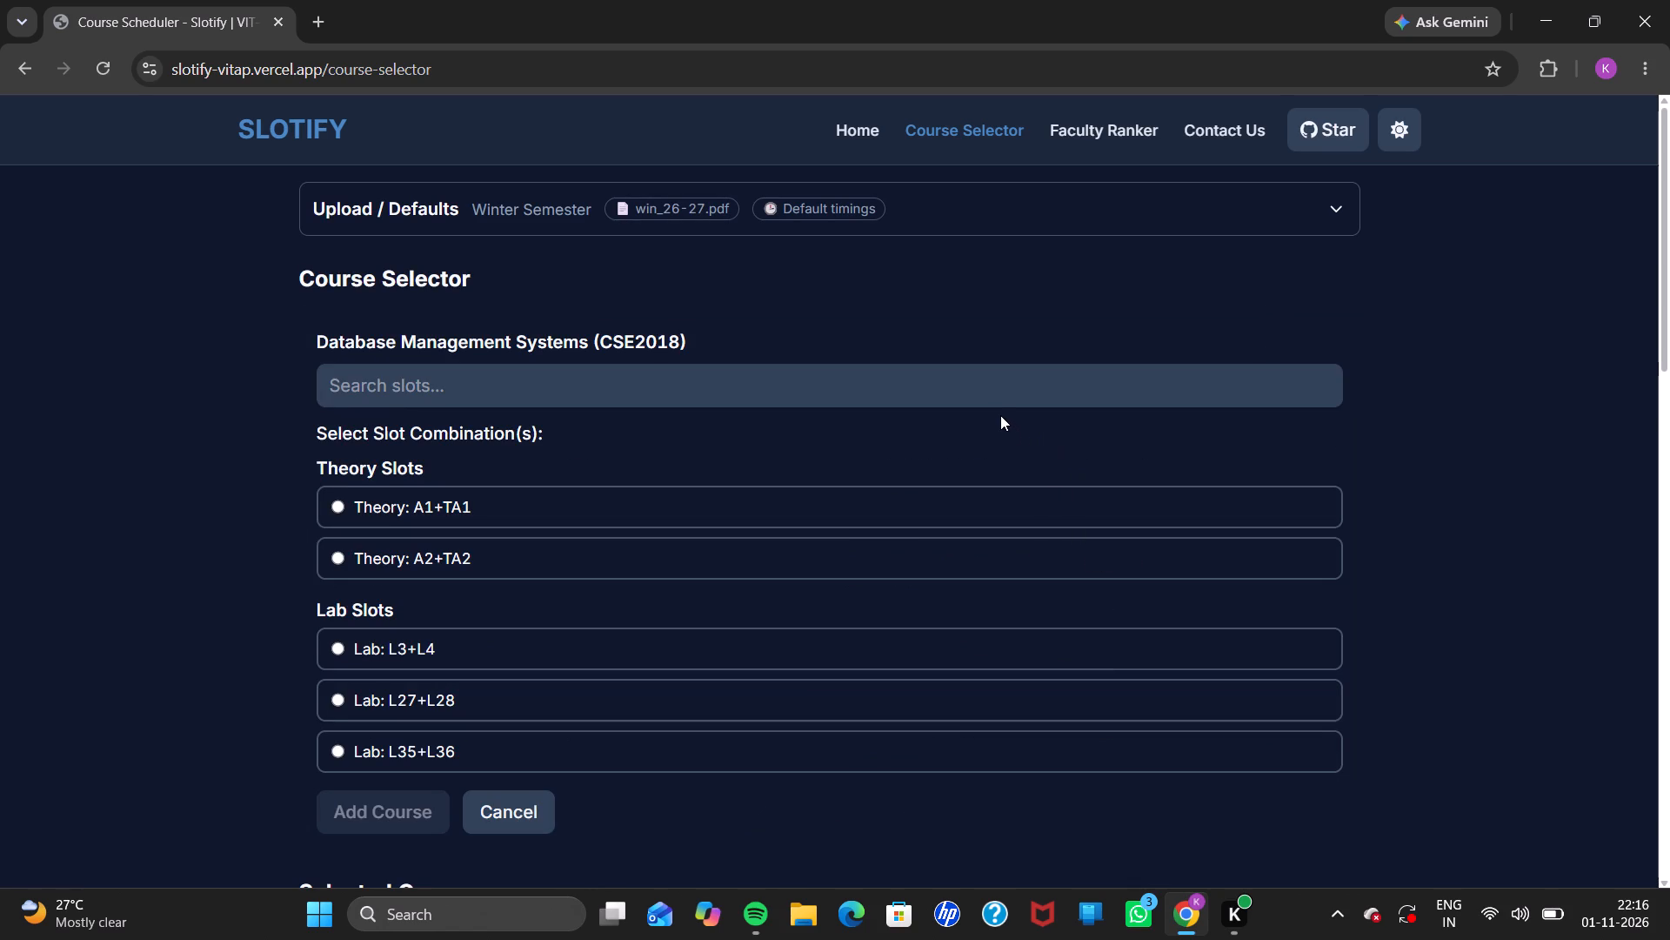
{"action": "scroll", "coordinate": [1000, 415], "scroll_direction": "up", "scroll_amount": 1}
{"action": "scroll", "coordinate": [686, 359], "scroll_direction": "down", "scroll_amount": 1}
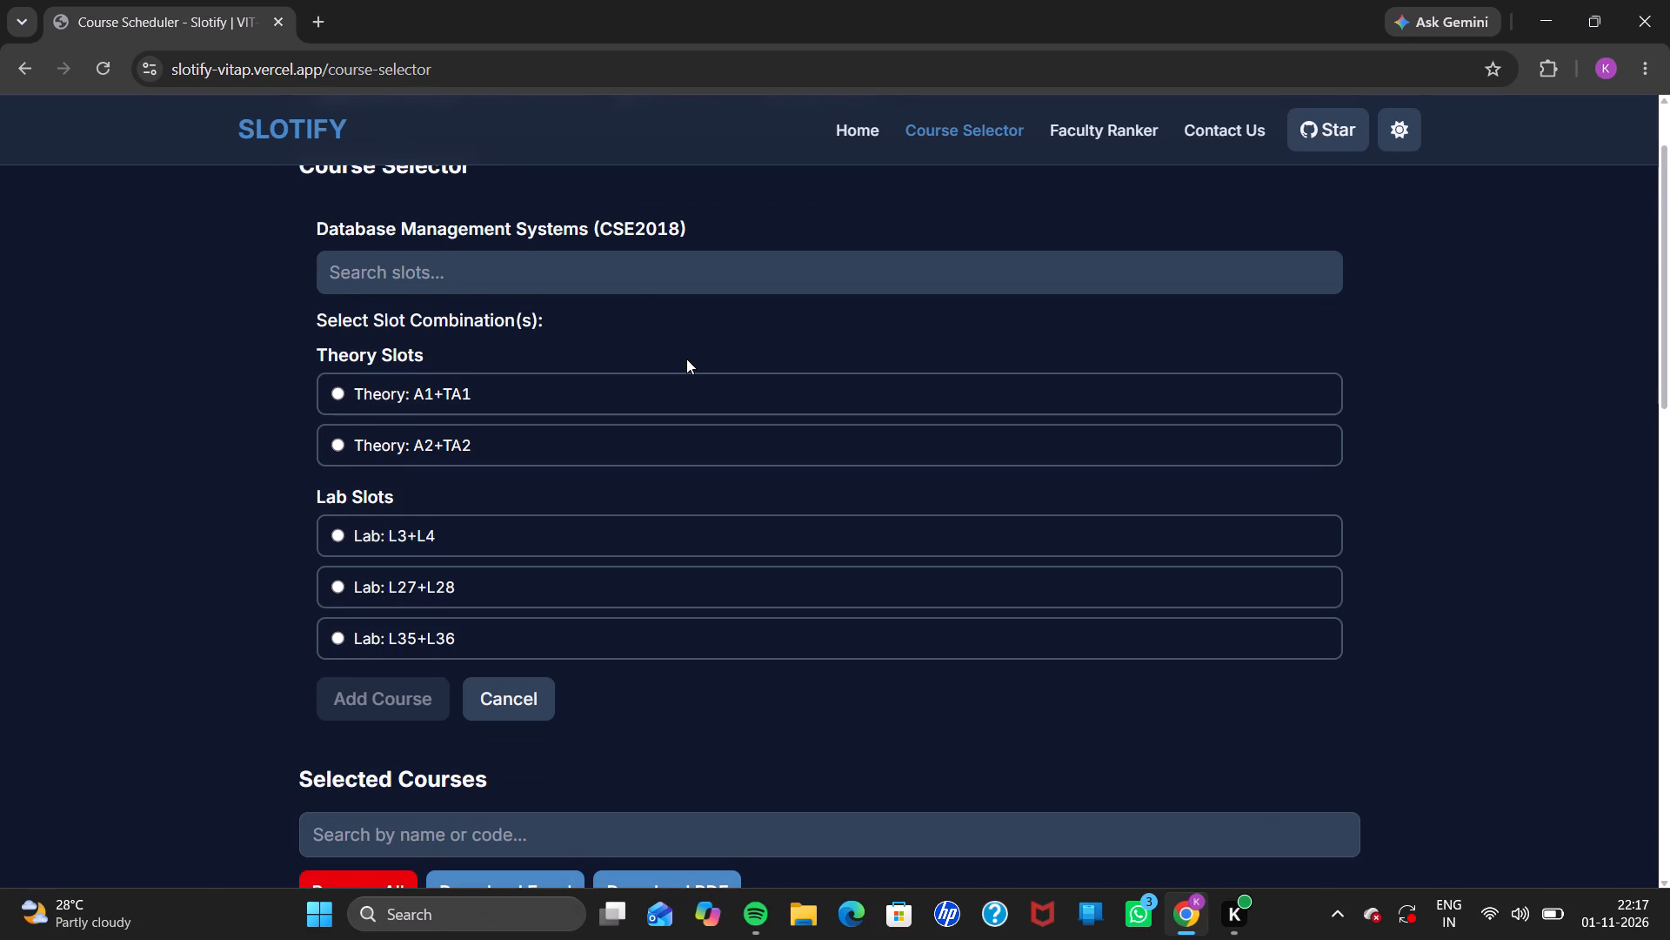
{"action": "scroll", "coordinate": [686, 359], "scroll_direction": "down", "scroll_amount": 9}
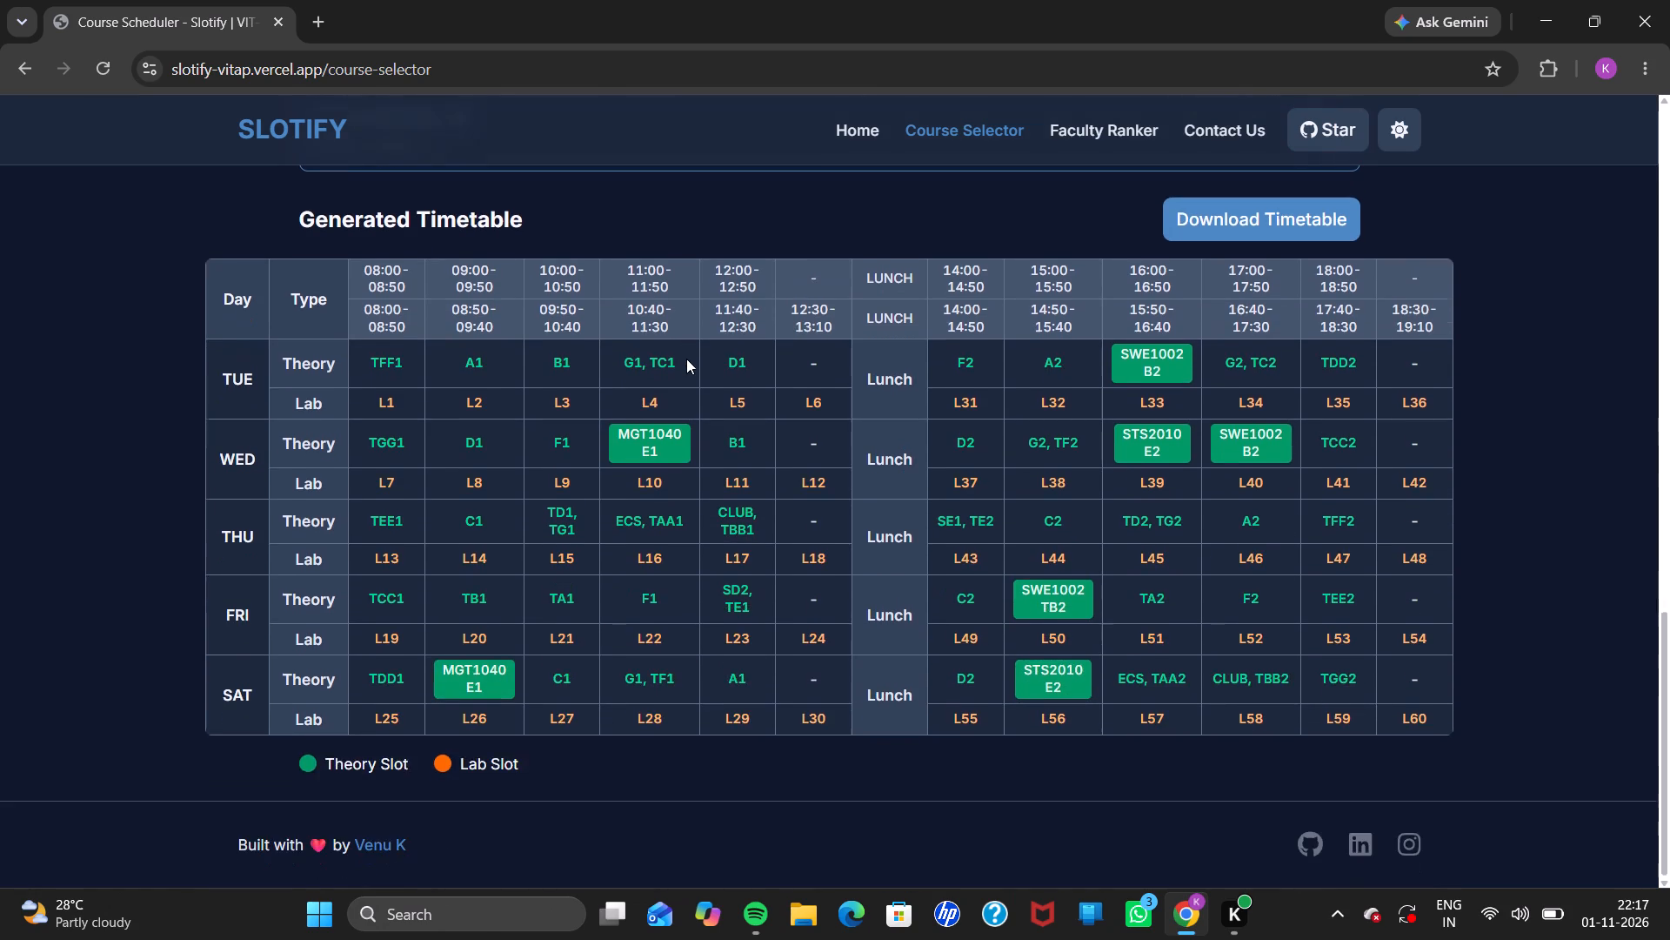
{"action": "scroll", "coordinate": [686, 359], "scroll_direction": "down", "scroll_amount": 1}
{"action": "scroll", "coordinate": [686, 359], "scroll_direction": "up", "scroll_amount": 14}
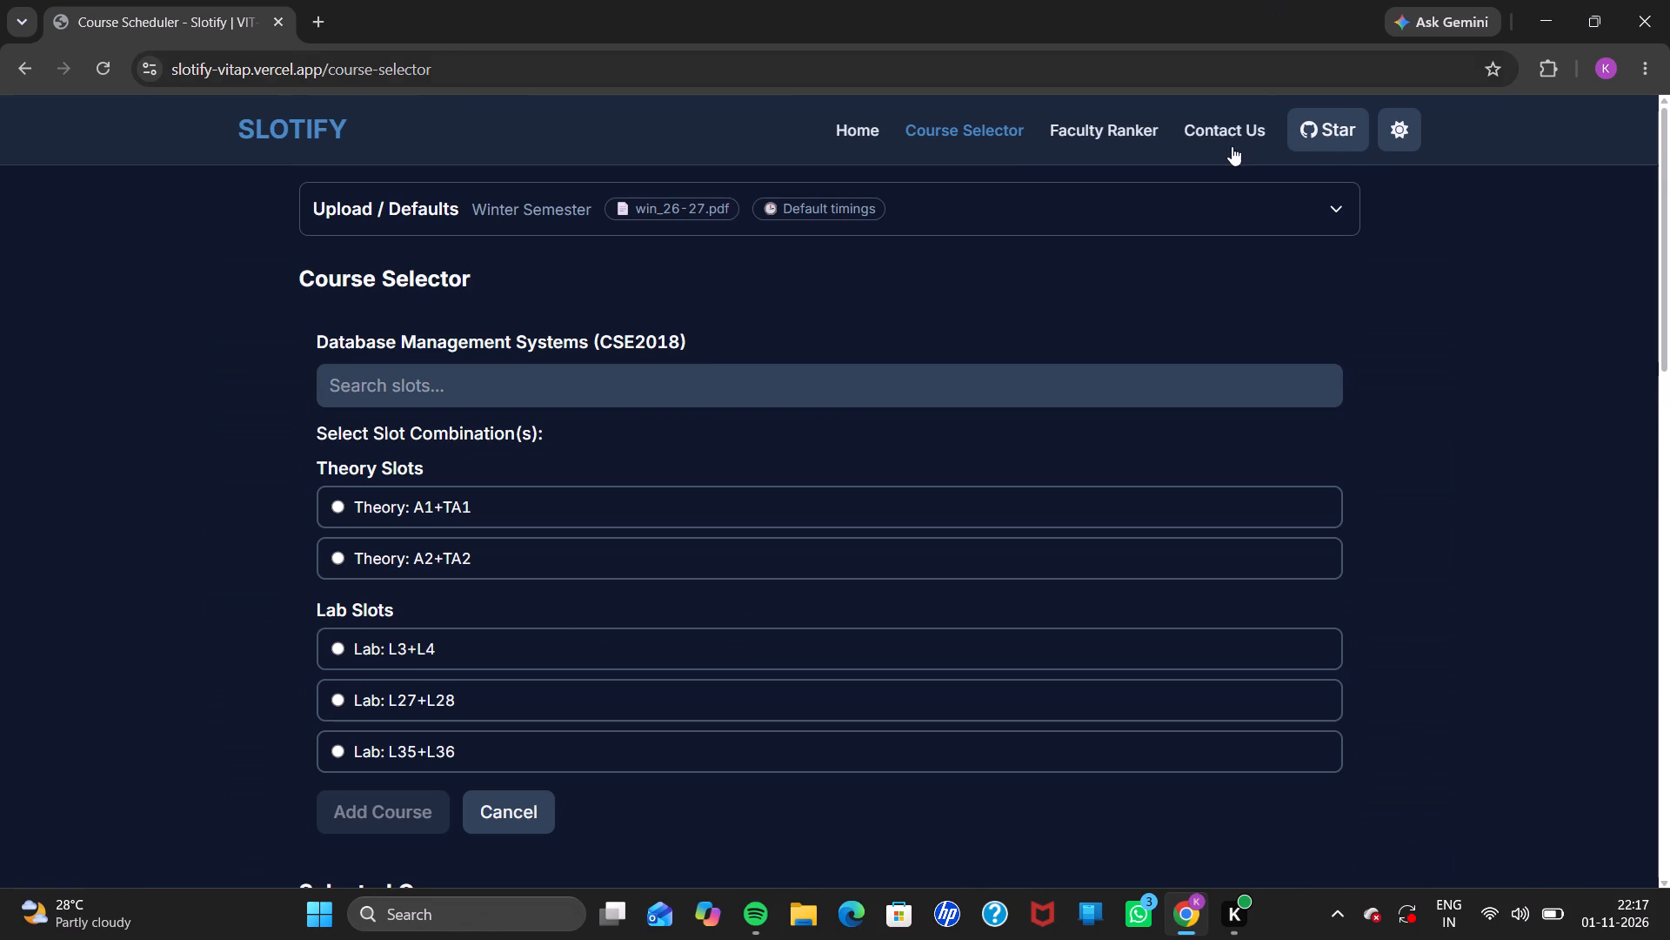
{"action": "scroll", "coordinate": [1083, 296], "scroll_direction": "up", "scroll_amount": 4}
{"action": "left_click", "coordinate": [496, 818]}
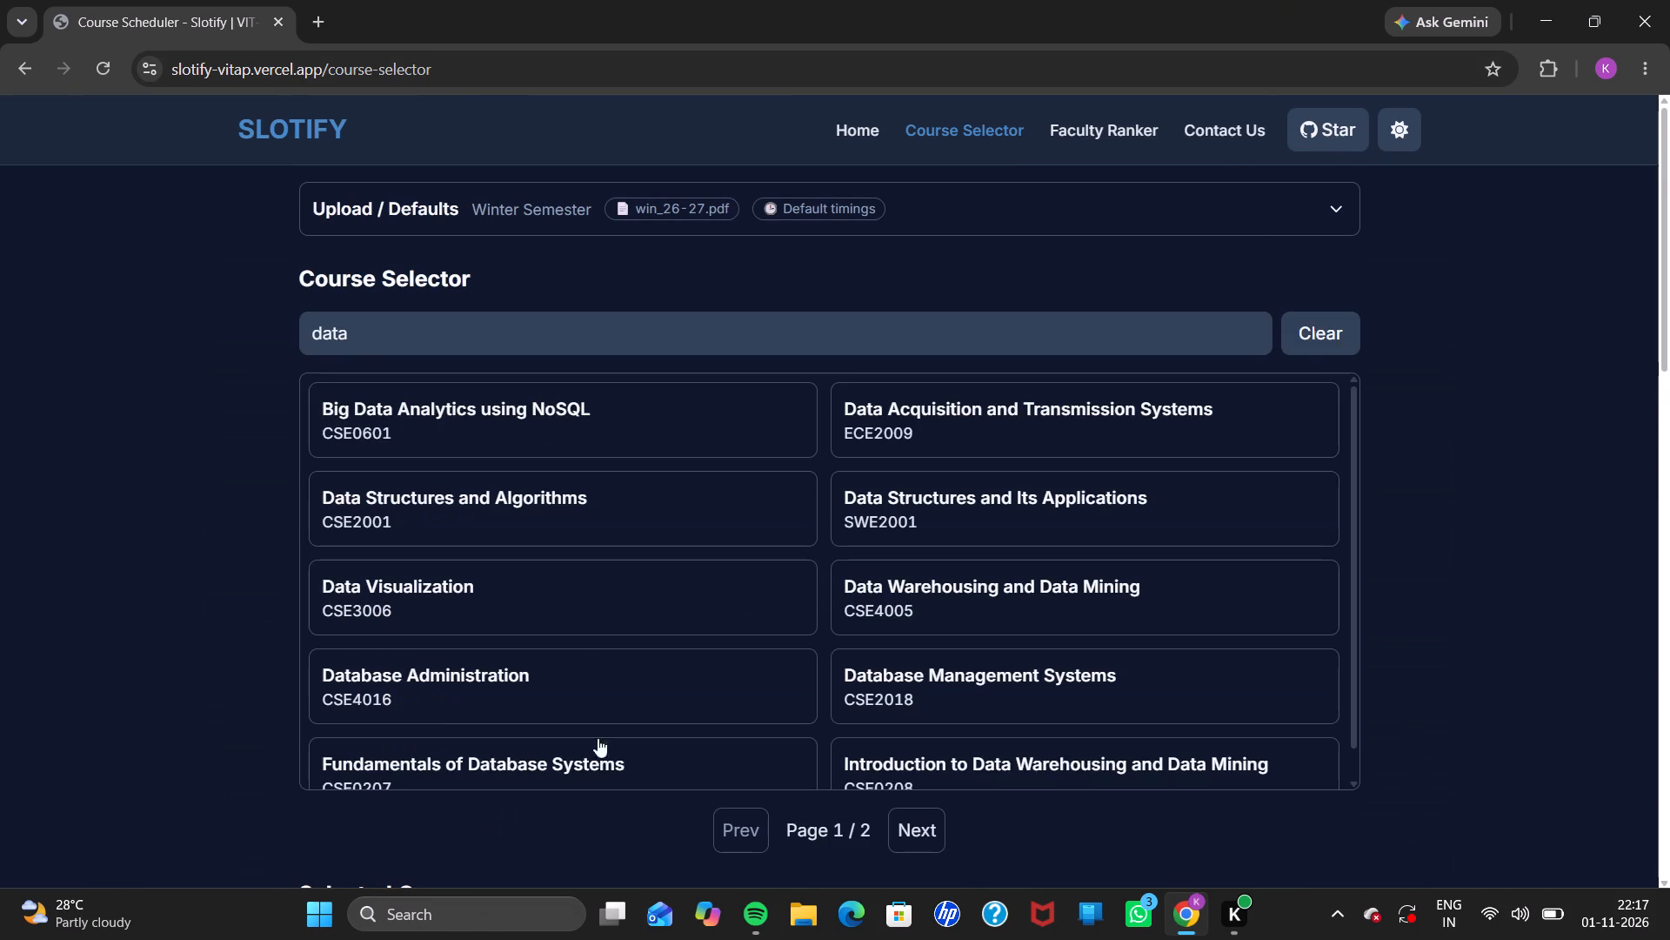
Look through the available courses listed for "data".
{"action": "scroll", "coordinate": [918, 734], "scroll_direction": "down", "scroll_amount": 2}
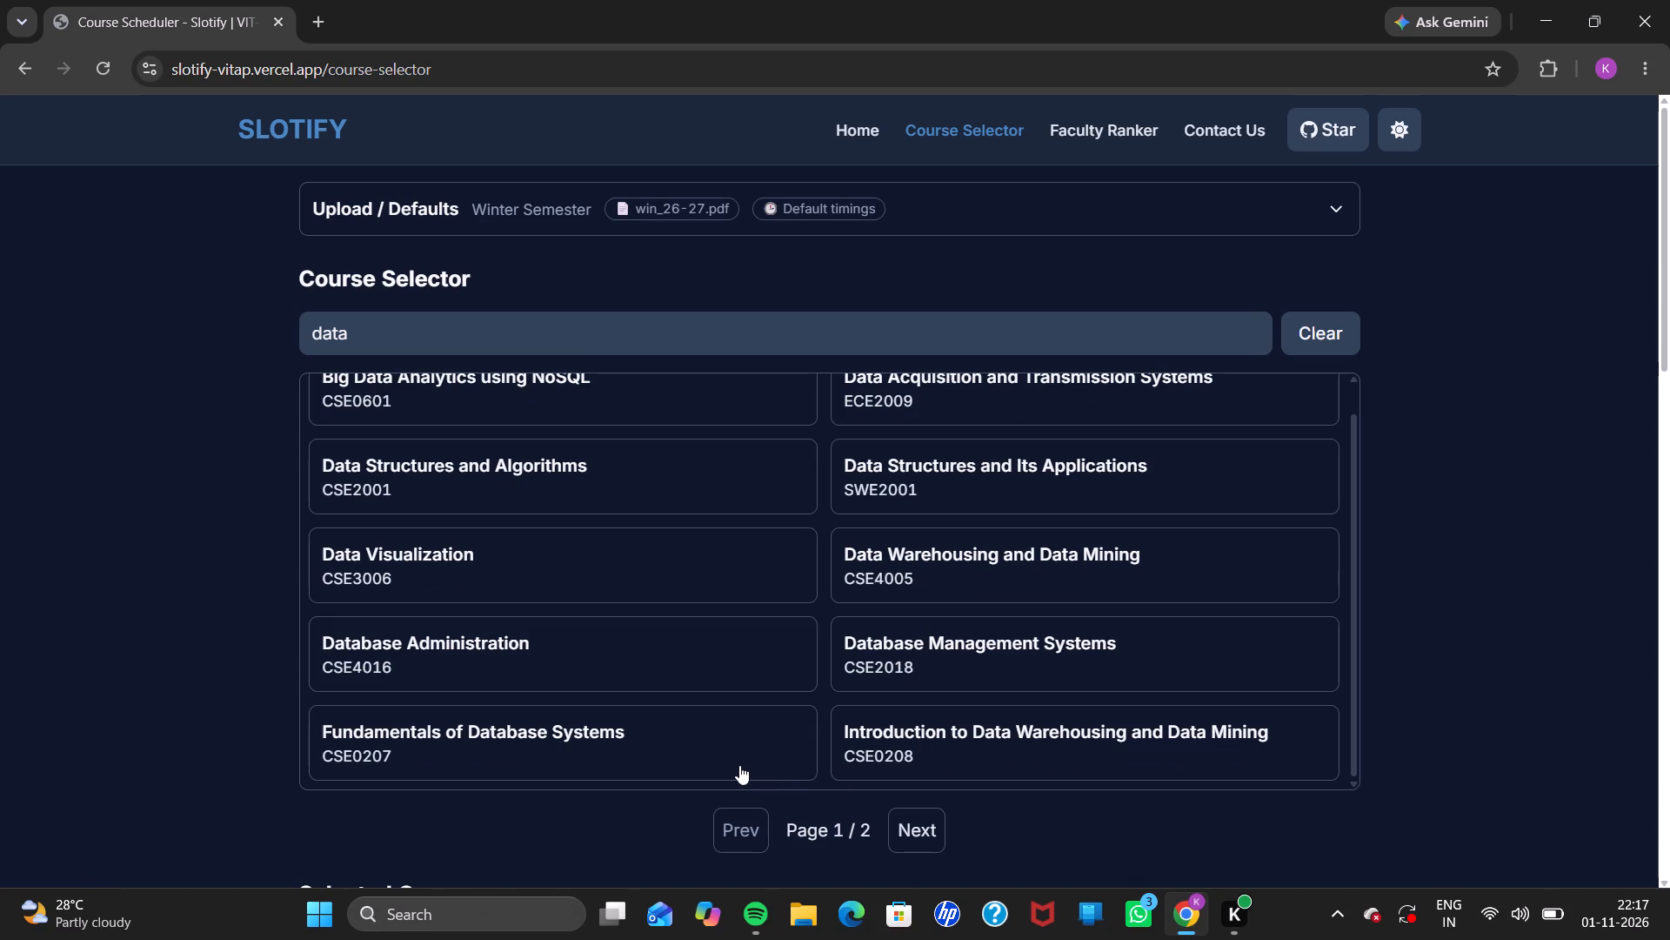
{"action": "scroll", "coordinate": [858, 628], "scroll_direction": "up", "scroll_amount": 1}
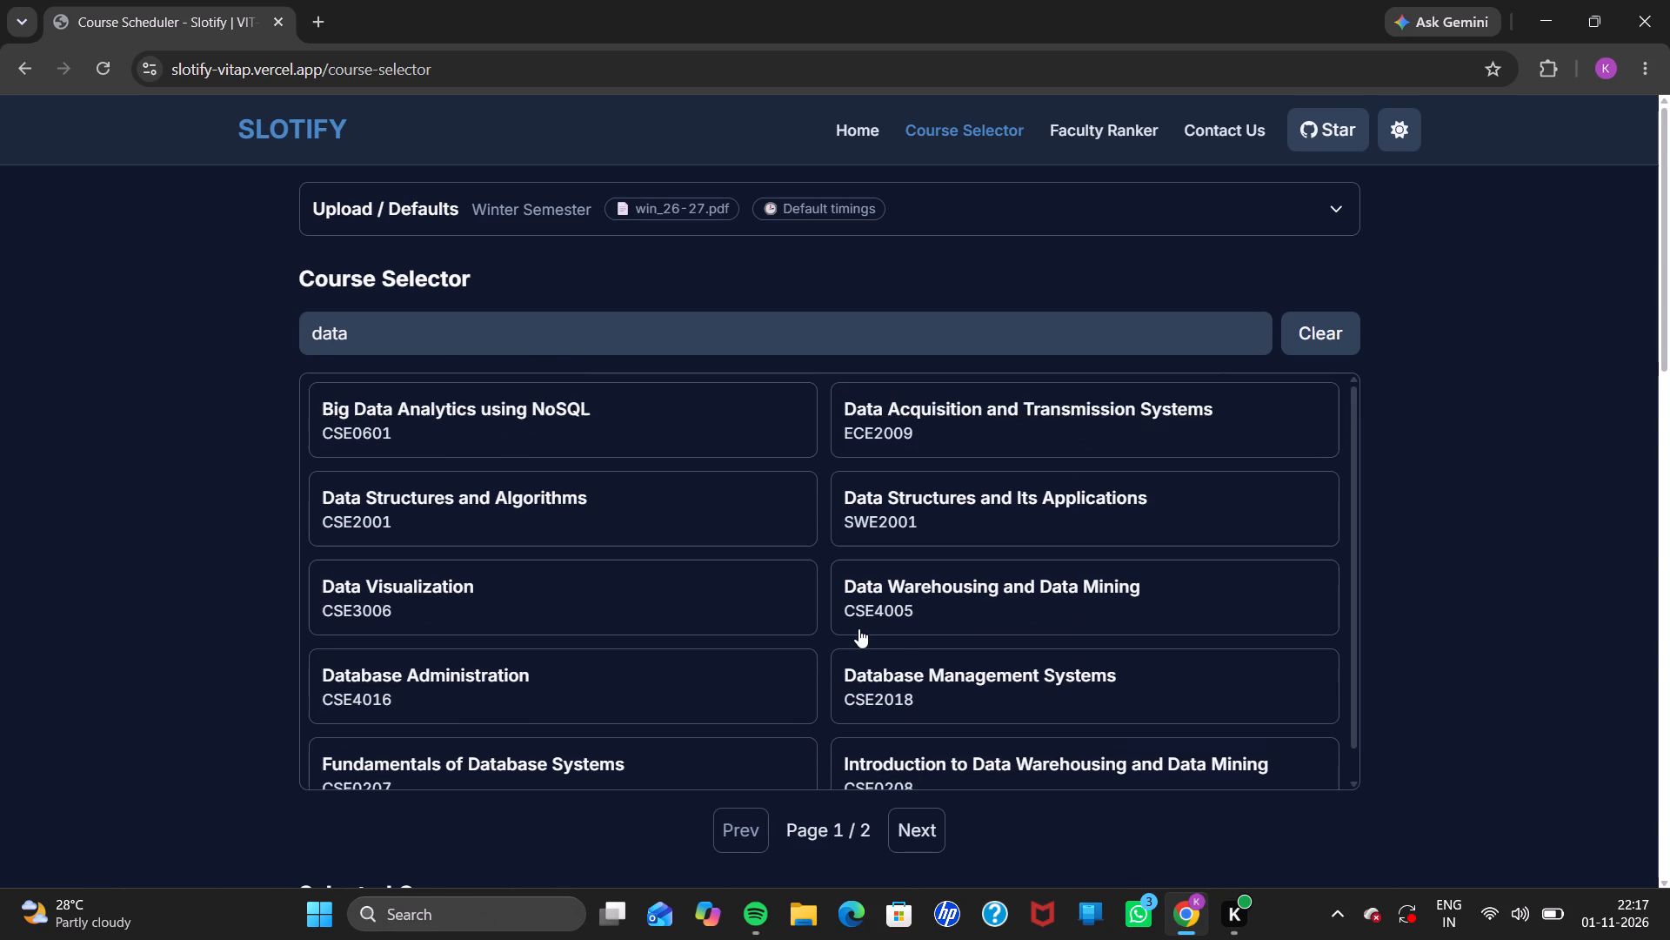
{"action": "scroll", "coordinate": [858, 628], "scroll_direction": "up", "scroll_amount": 1}
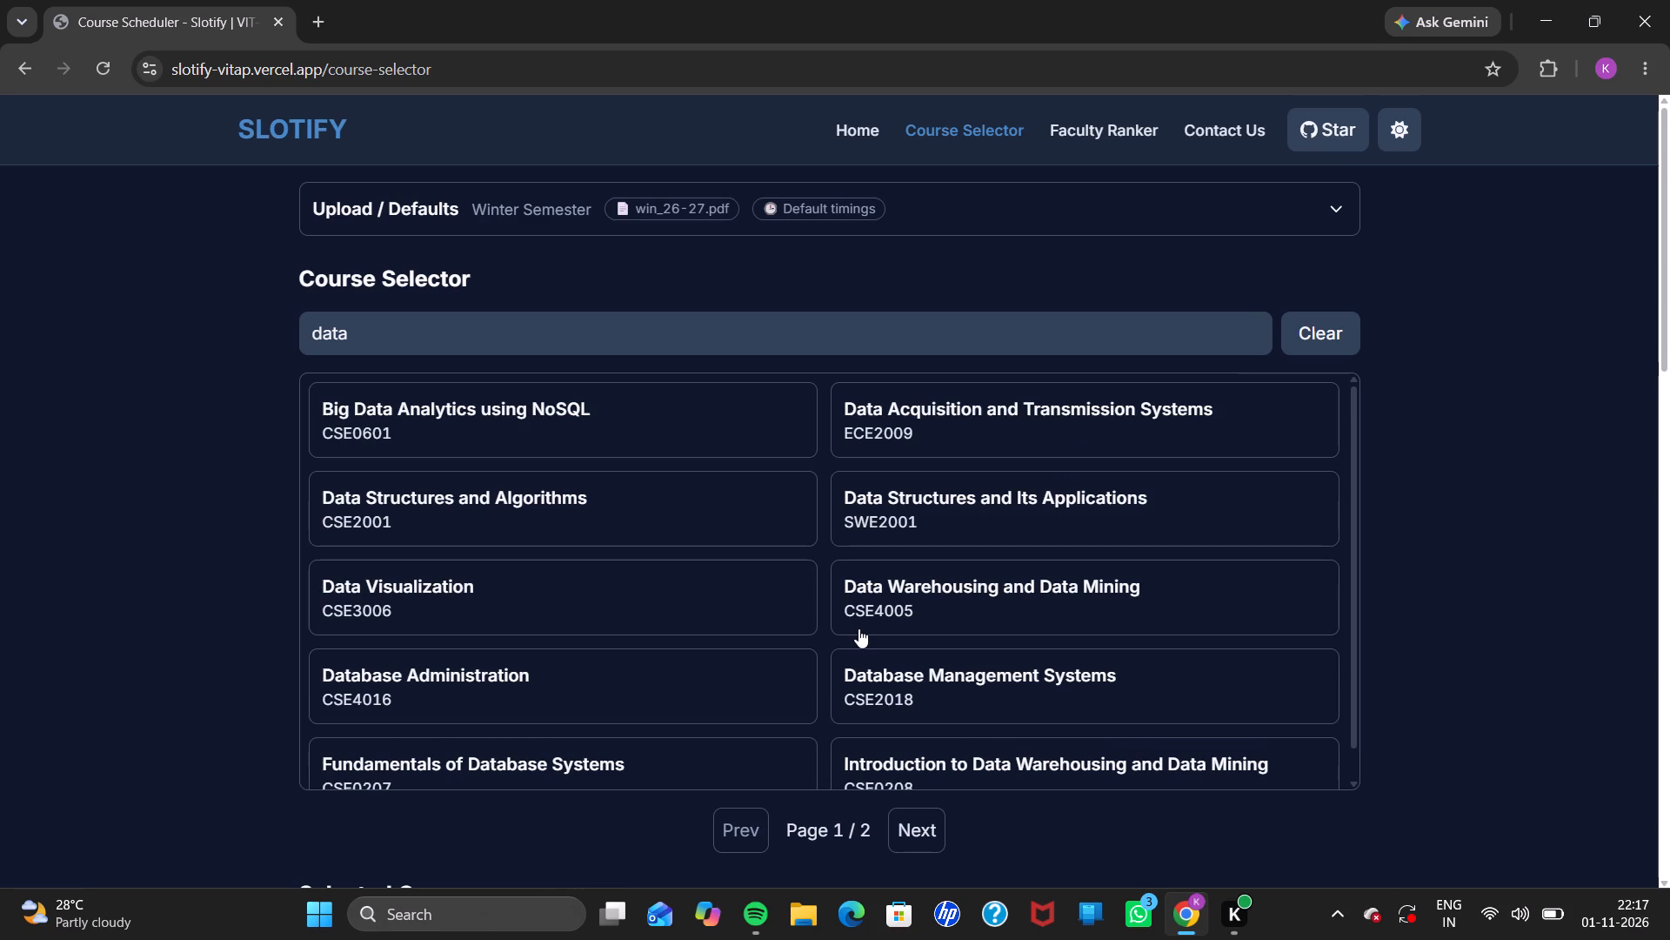
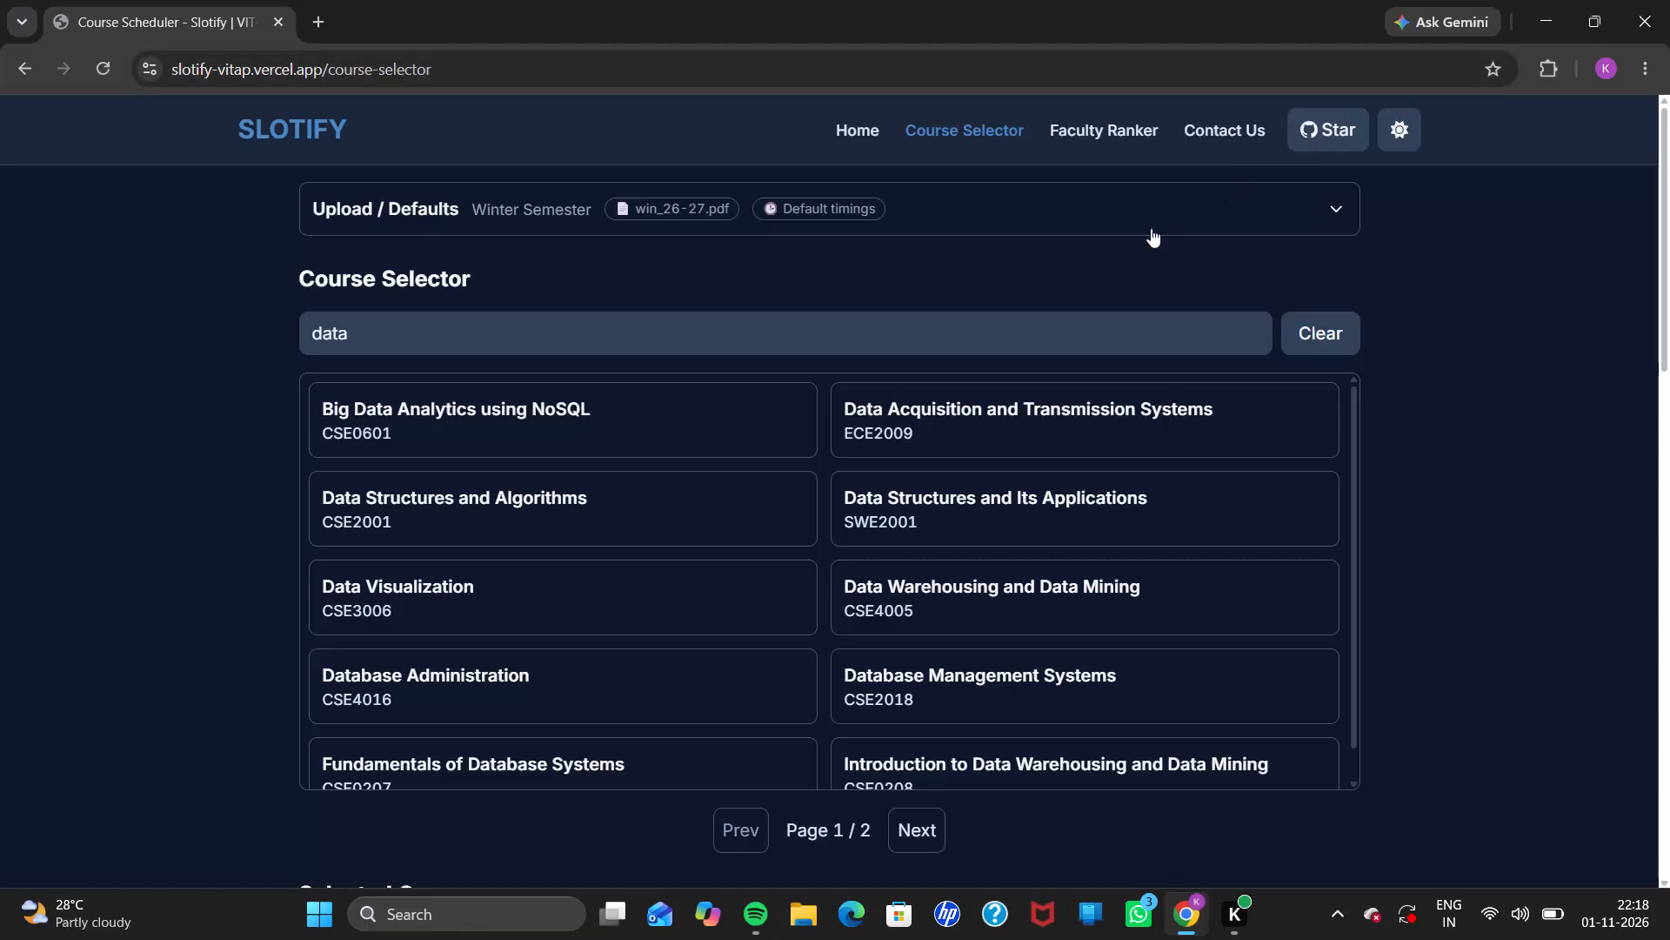
Clear the "data" search so that all available courses are listed.
{"action": "left_click", "coordinate": [1336, 335]}
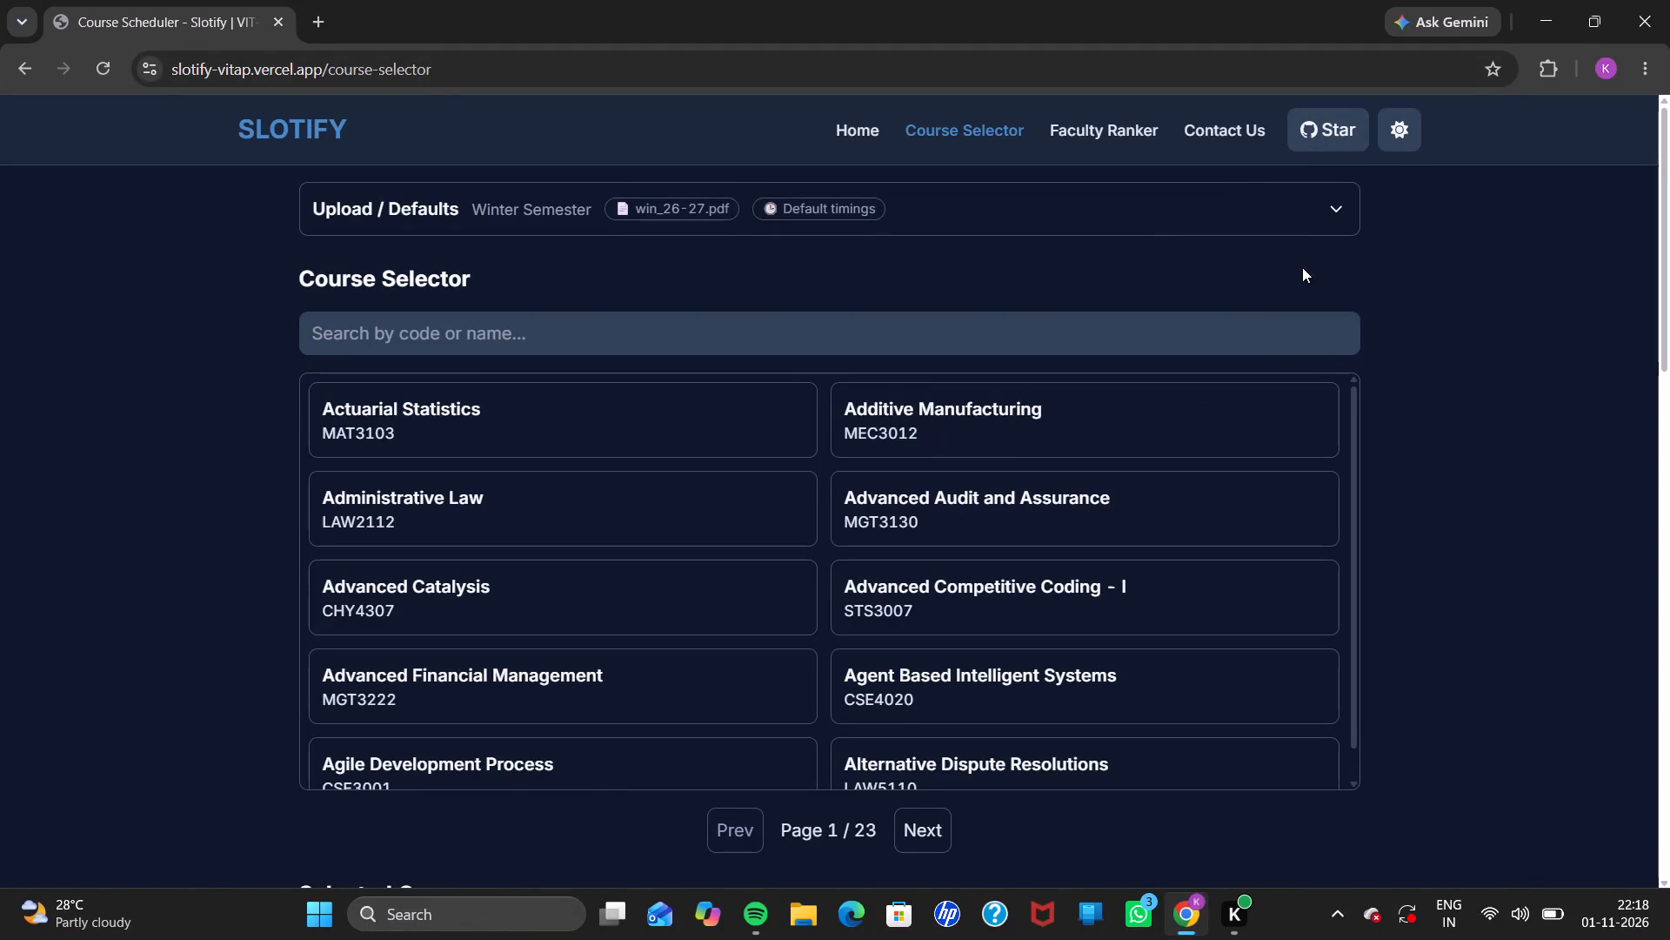
Edit the selected course Qualitative And Quantitative Skills Practice - I (STS2010) to theory slot F2+TF2 and save the changes.
{"action": "scroll", "coordinate": [1323, 235], "scroll_direction": "down", "scroll_amount": 6}
{"action": "scroll", "coordinate": [1323, 235], "scroll_direction": "up", "scroll_amount": 1}
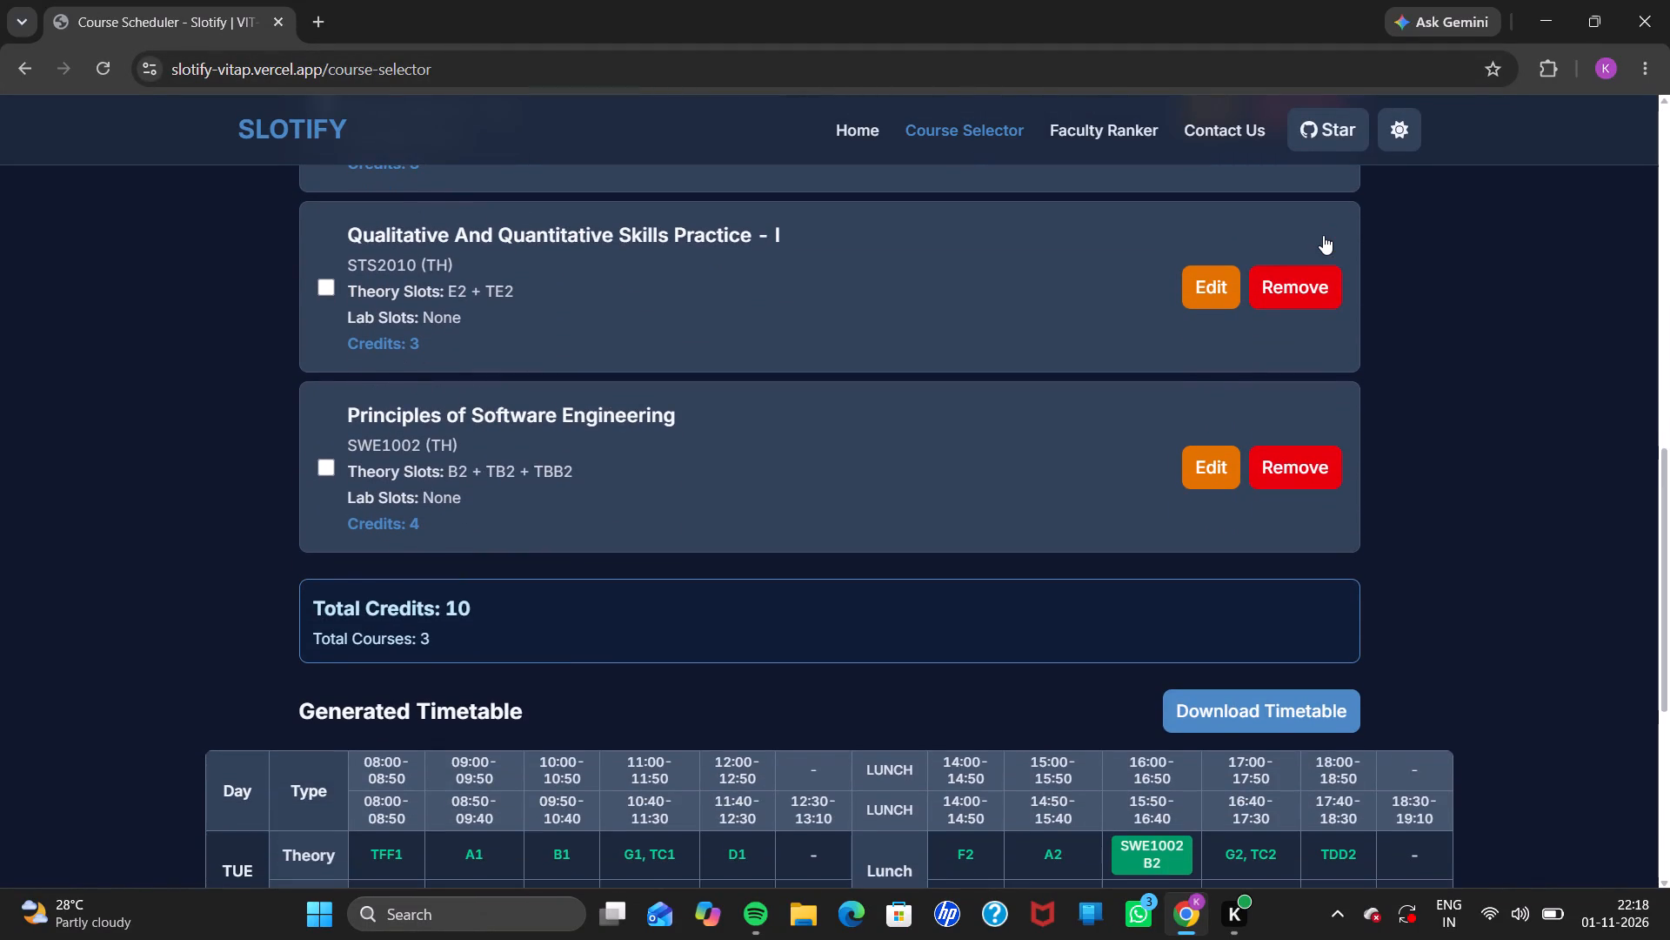
{"action": "scroll", "coordinate": [1323, 235], "scroll_direction": "up", "scroll_amount": 1}
{"action": "scroll", "coordinate": [1323, 235], "scroll_direction": "down", "scroll_amount": 2}
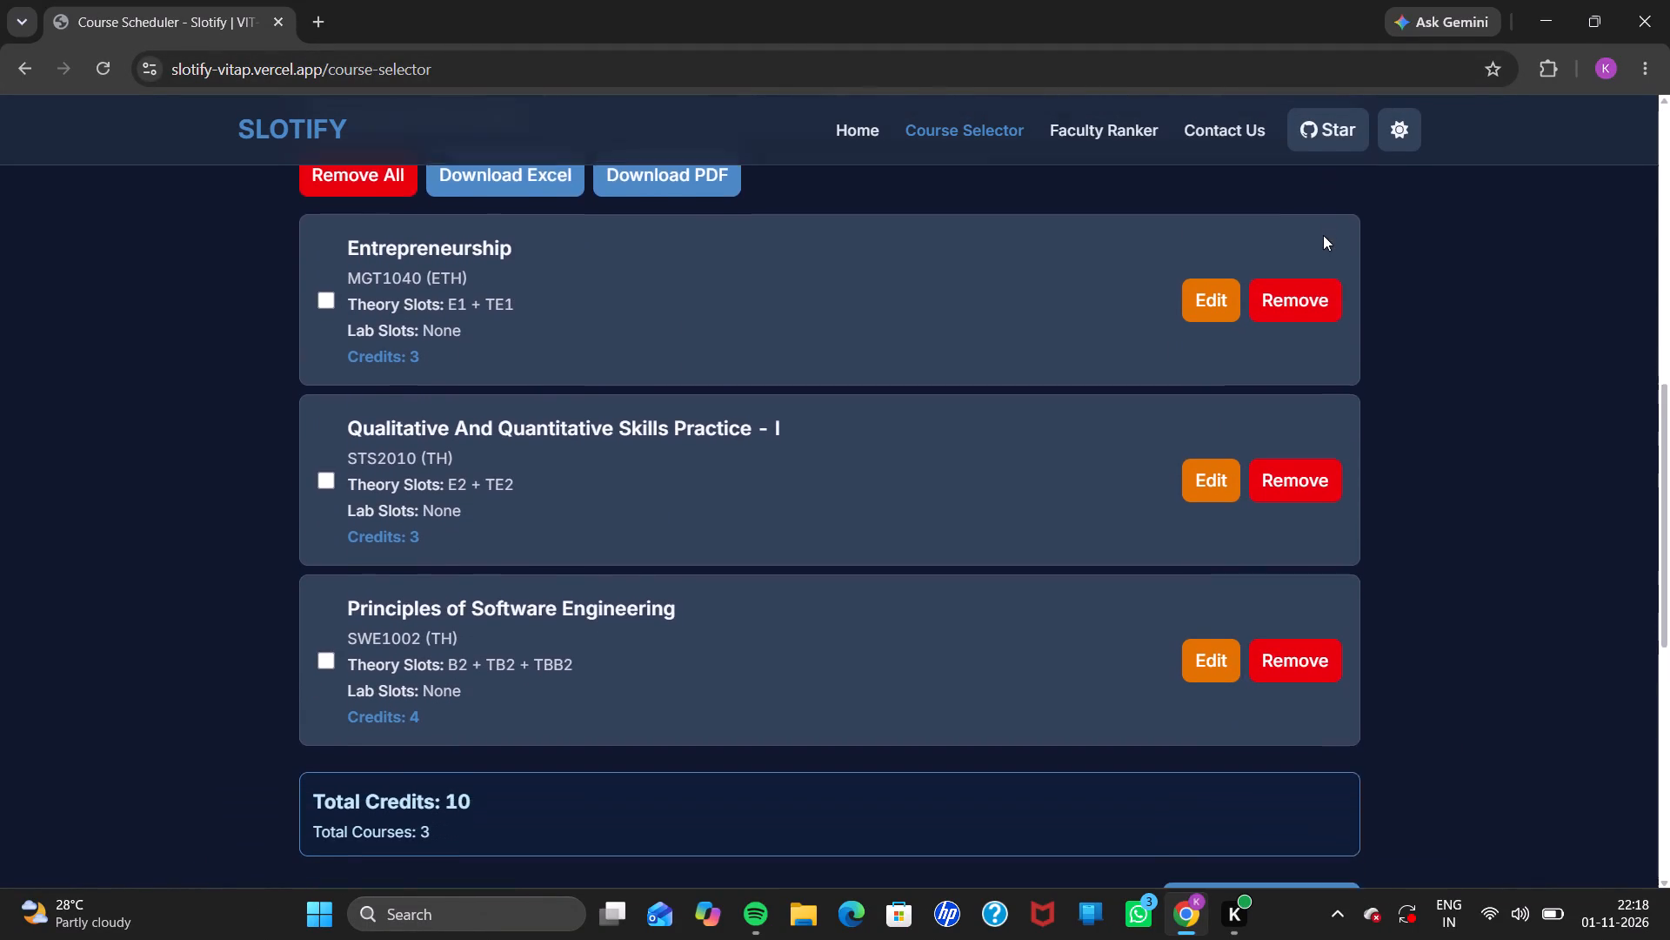
{"action": "scroll", "coordinate": [1323, 235], "scroll_direction": "down", "scroll_amount": 3}
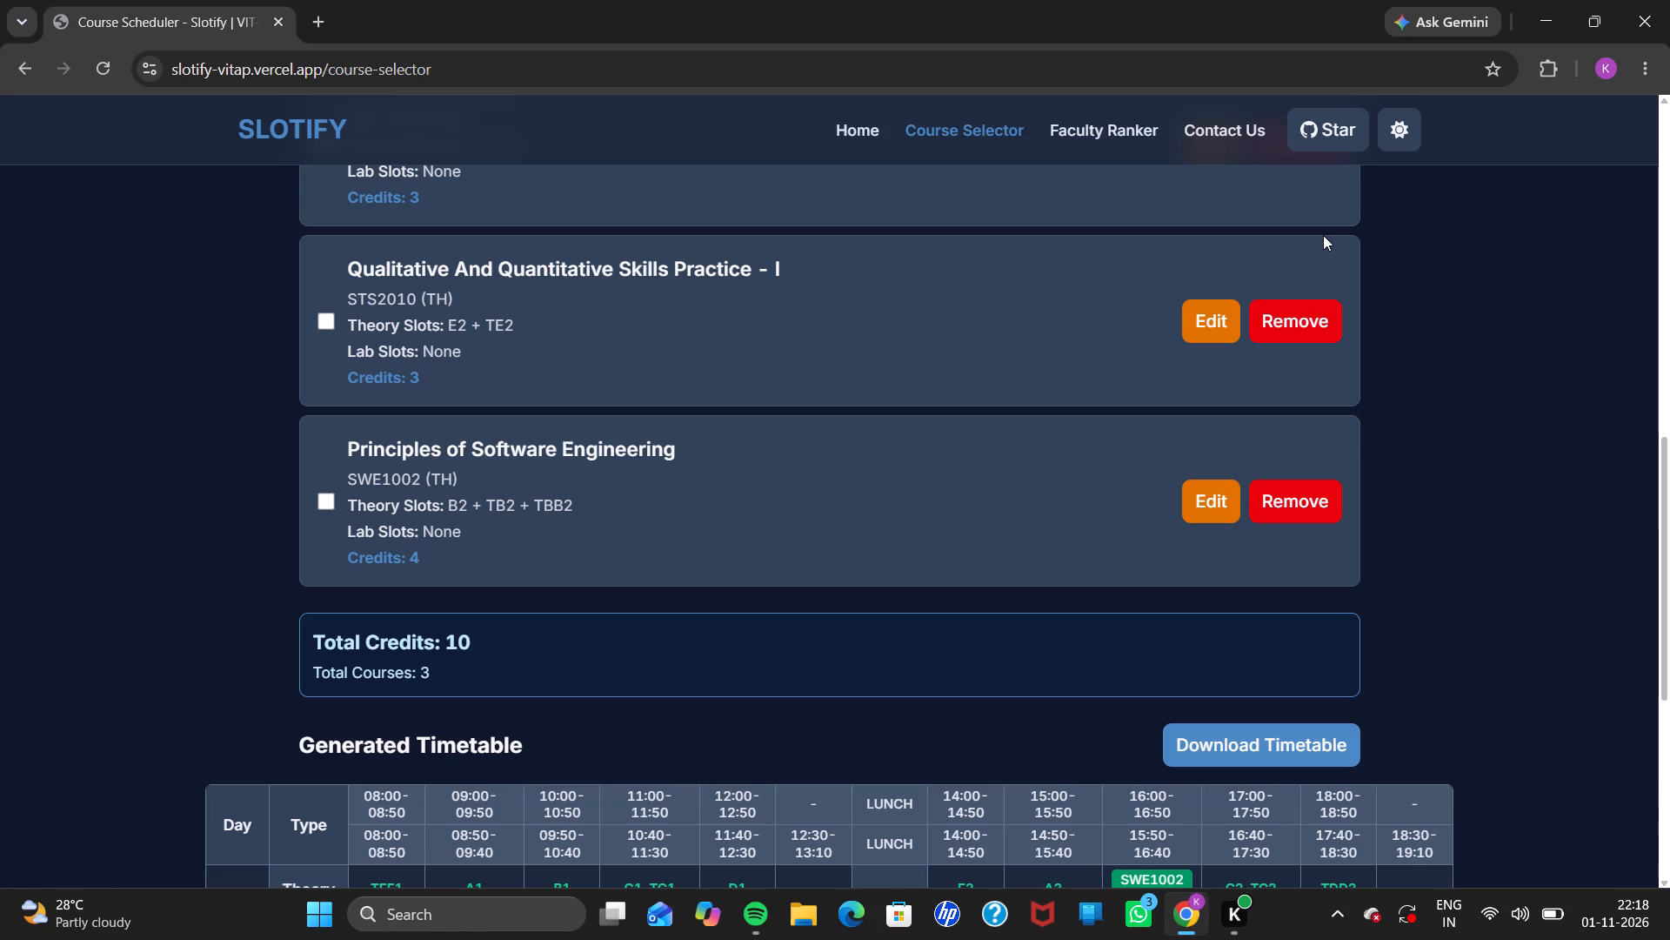
{"action": "left_click", "coordinate": [1209, 320]}
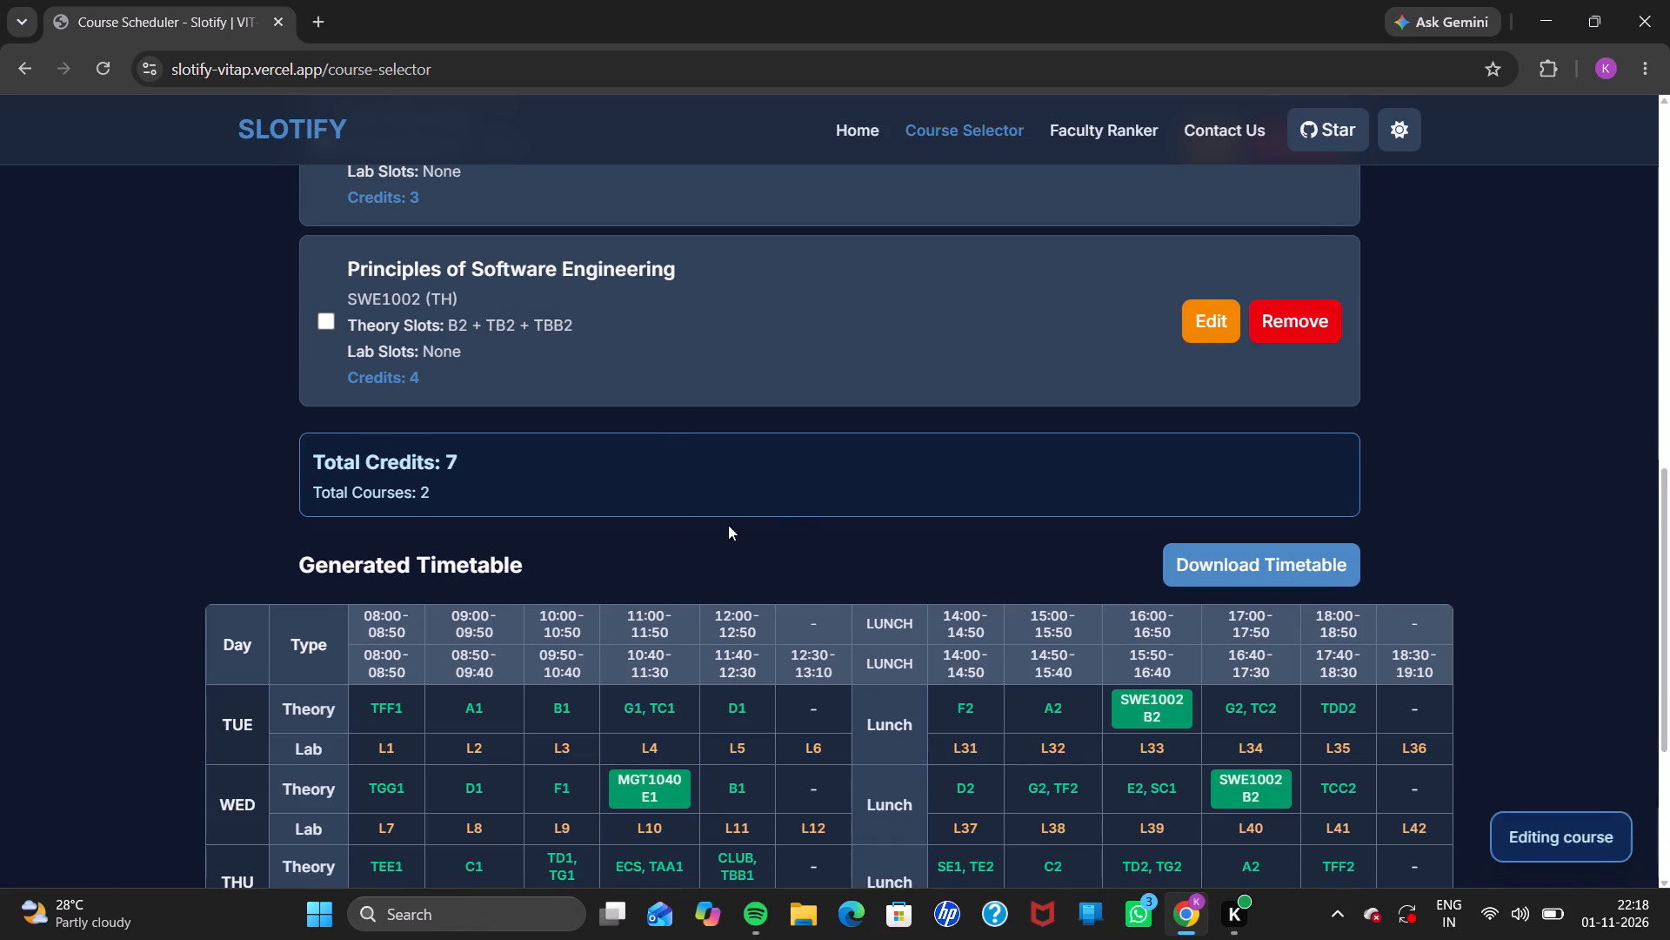
{"action": "scroll", "coordinate": [698, 428], "scroll_direction": "up", "scroll_amount": 5}
{"action": "scroll", "coordinate": [746, 555], "scroll_direction": "up", "scroll_amount": 5}
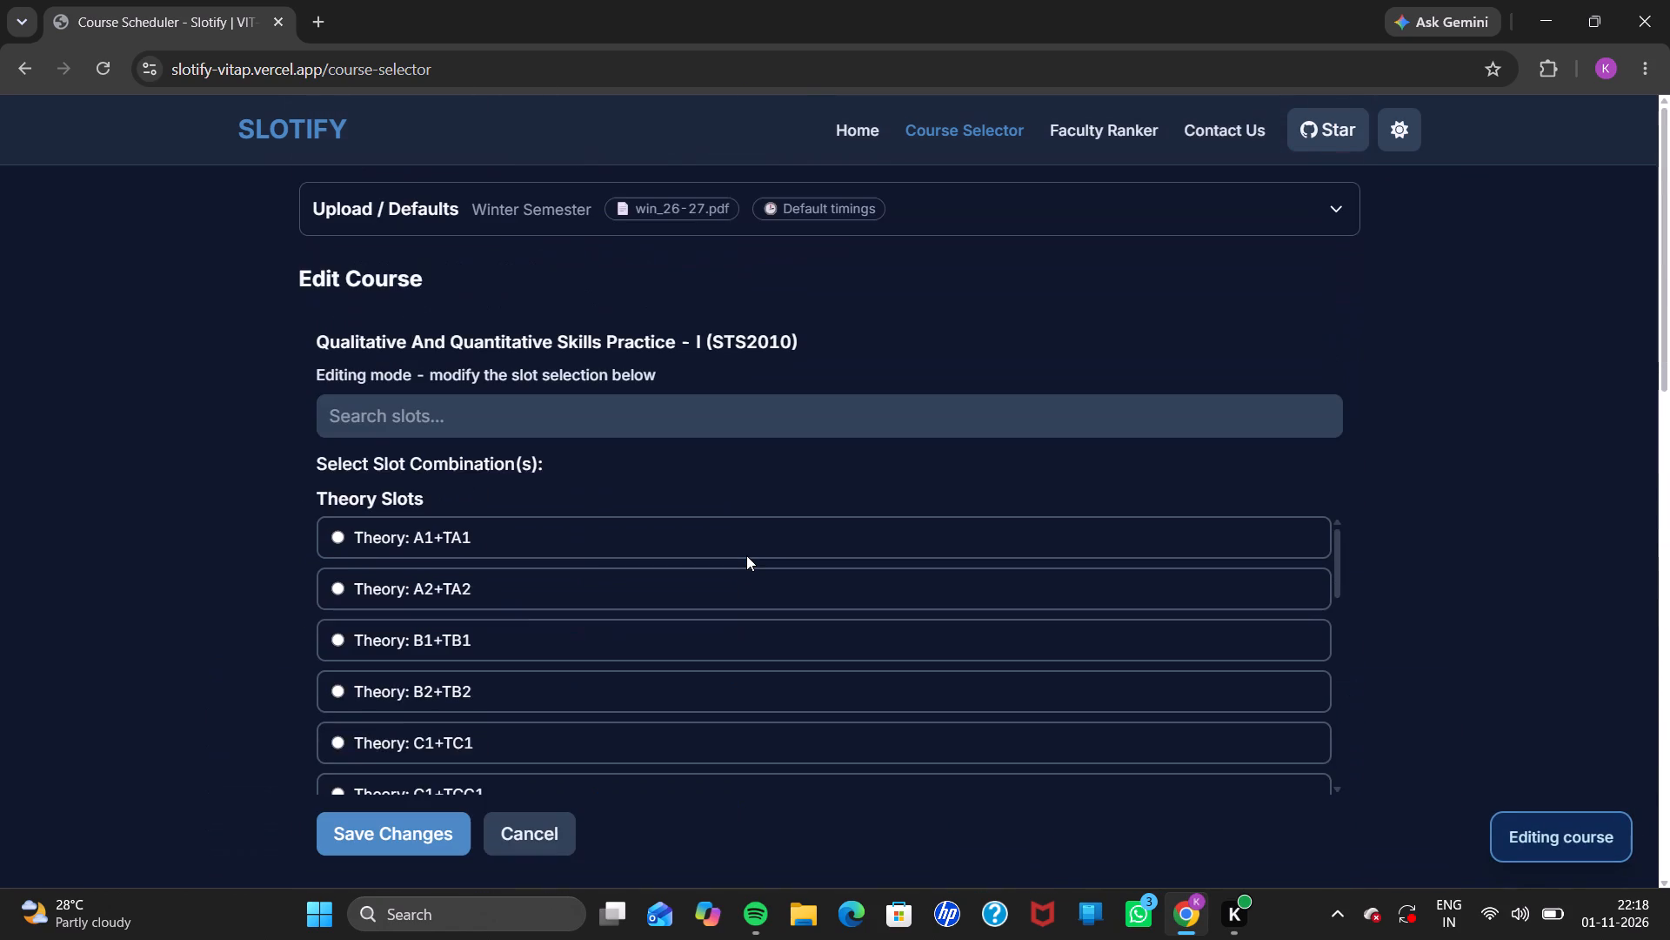
{"action": "scroll", "coordinate": [501, 611], "scroll_direction": "down", "scroll_amount": 5}
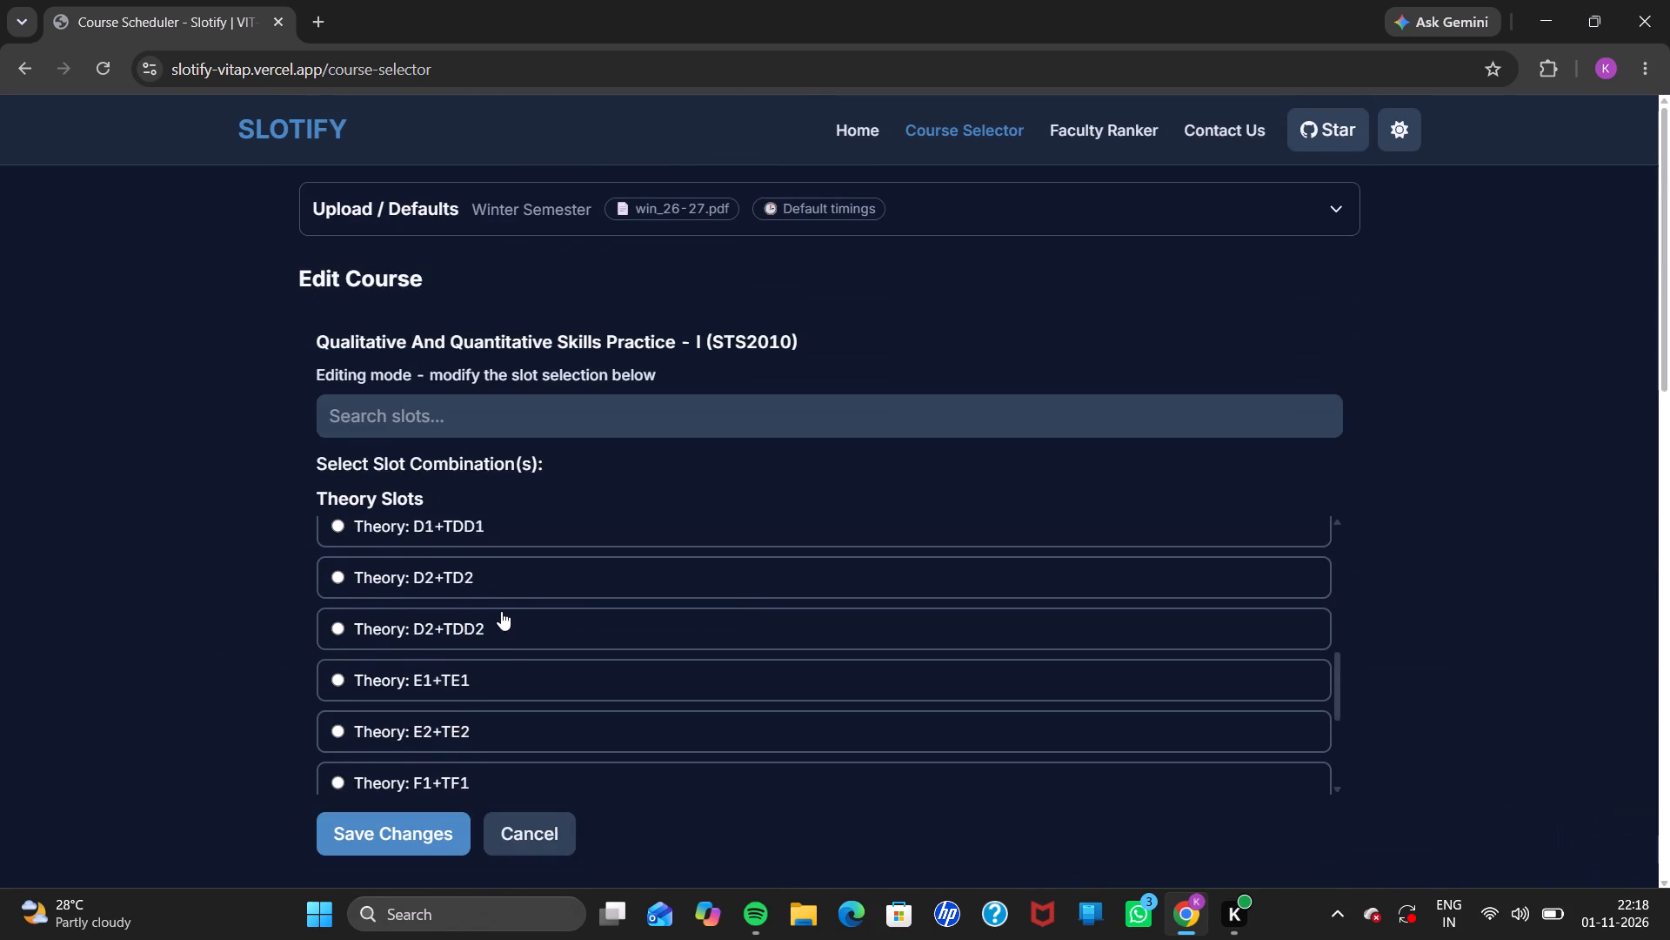
{"action": "scroll", "coordinate": [501, 611], "scroll_direction": "down", "scroll_amount": 3}
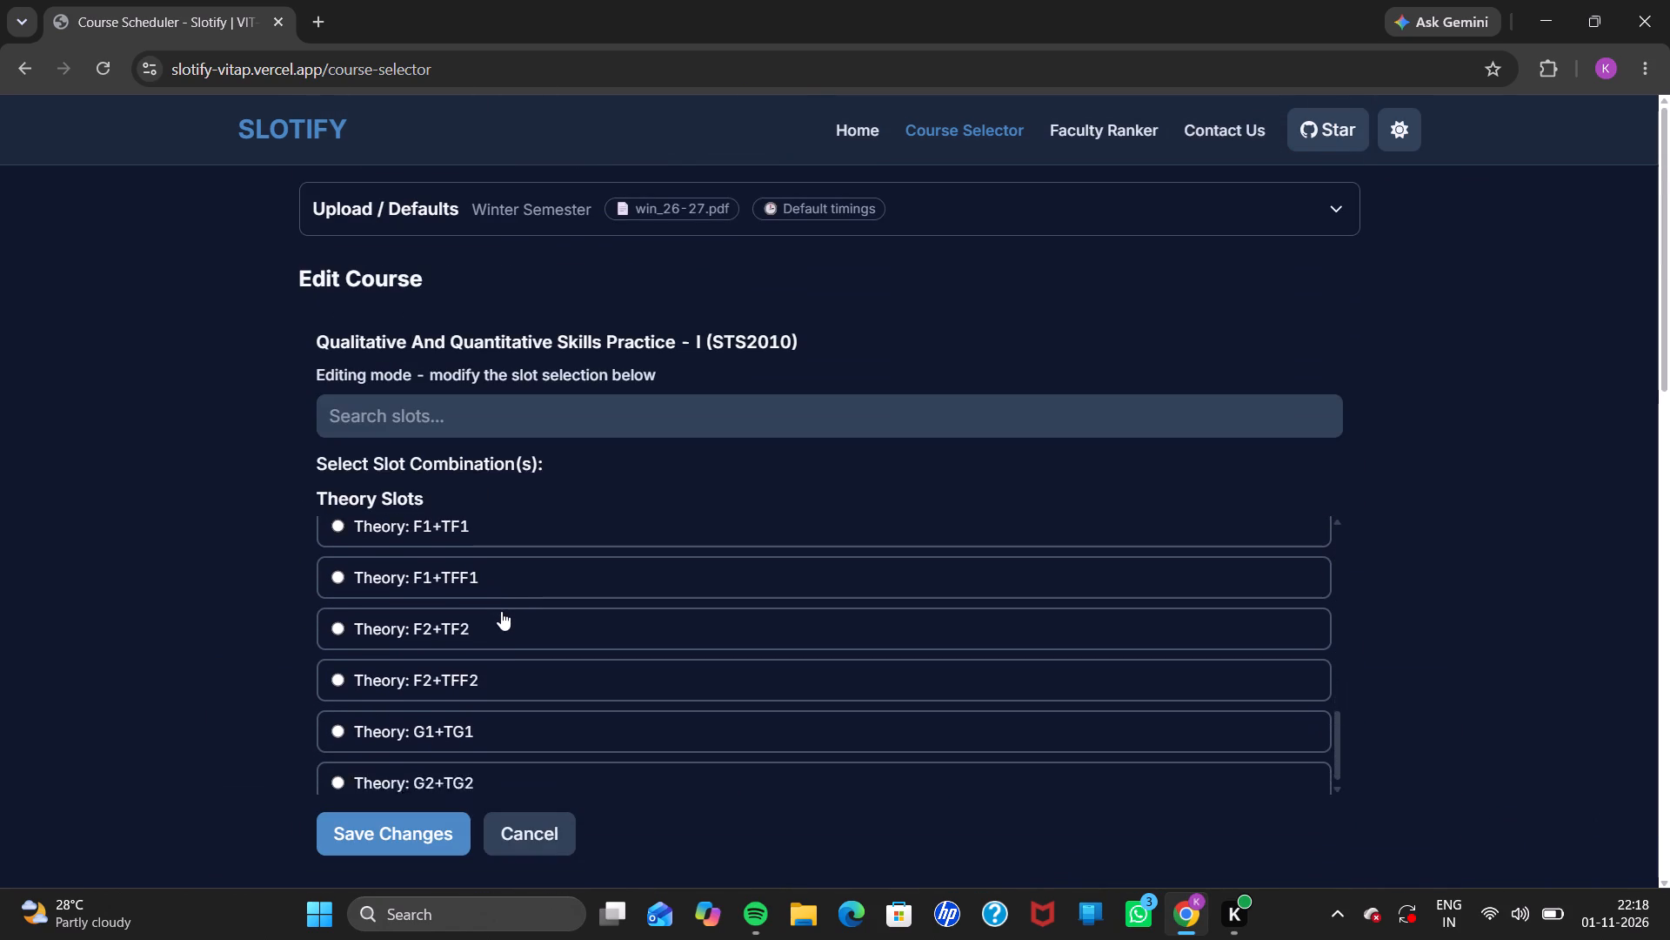
{"action": "scroll", "coordinate": [501, 611], "scroll_direction": "down", "scroll_amount": 1}
{"action": "left_click", "coordinate": [478, 623]}
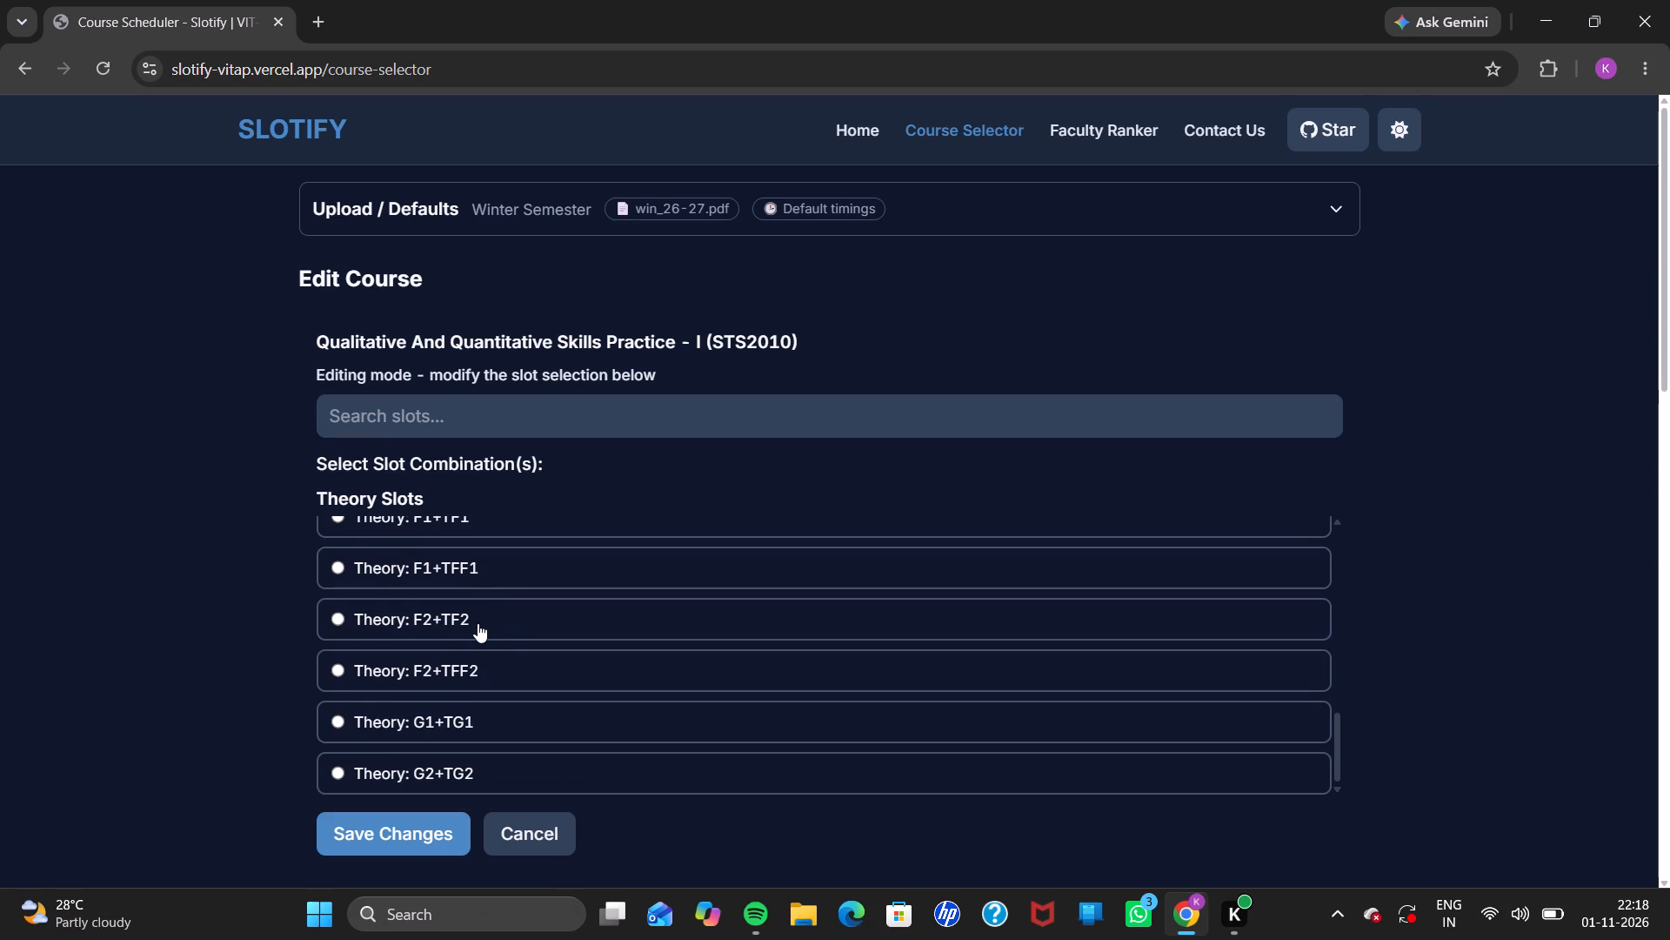
{"action": "left_click", "coordinate": [438, 843]}
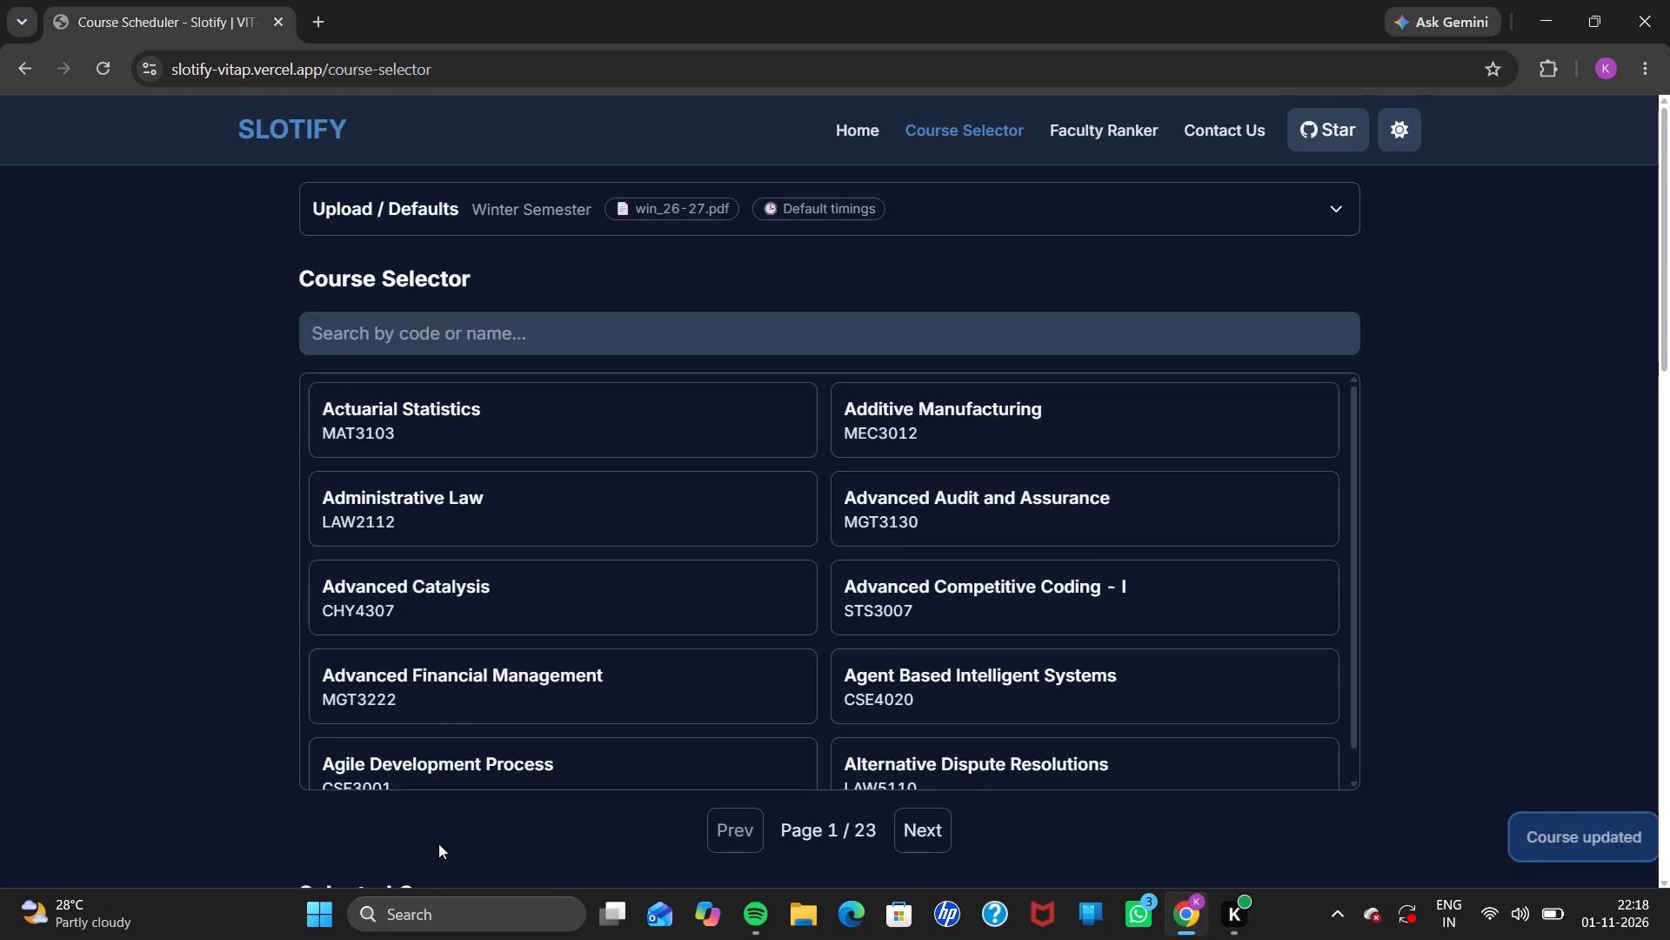
Check the placement of the selected courses in the generated timetable.
{"action": "scroll", "coordinate": [728, 648], "scroll_direction": "down", "scroll_amount": 9}
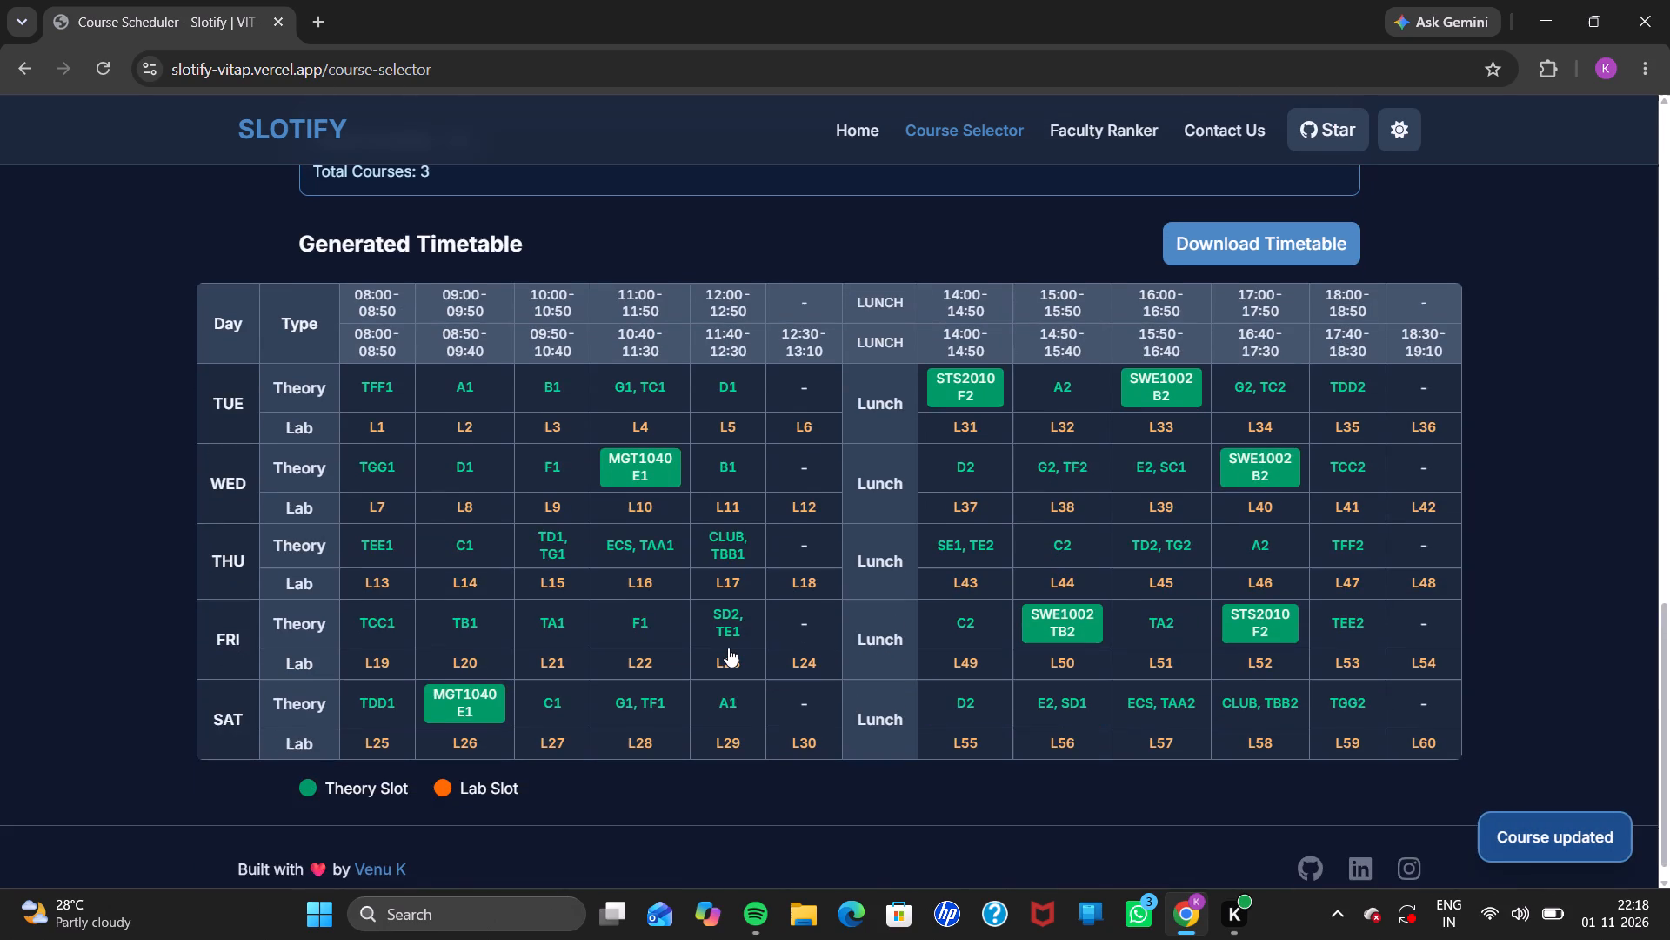
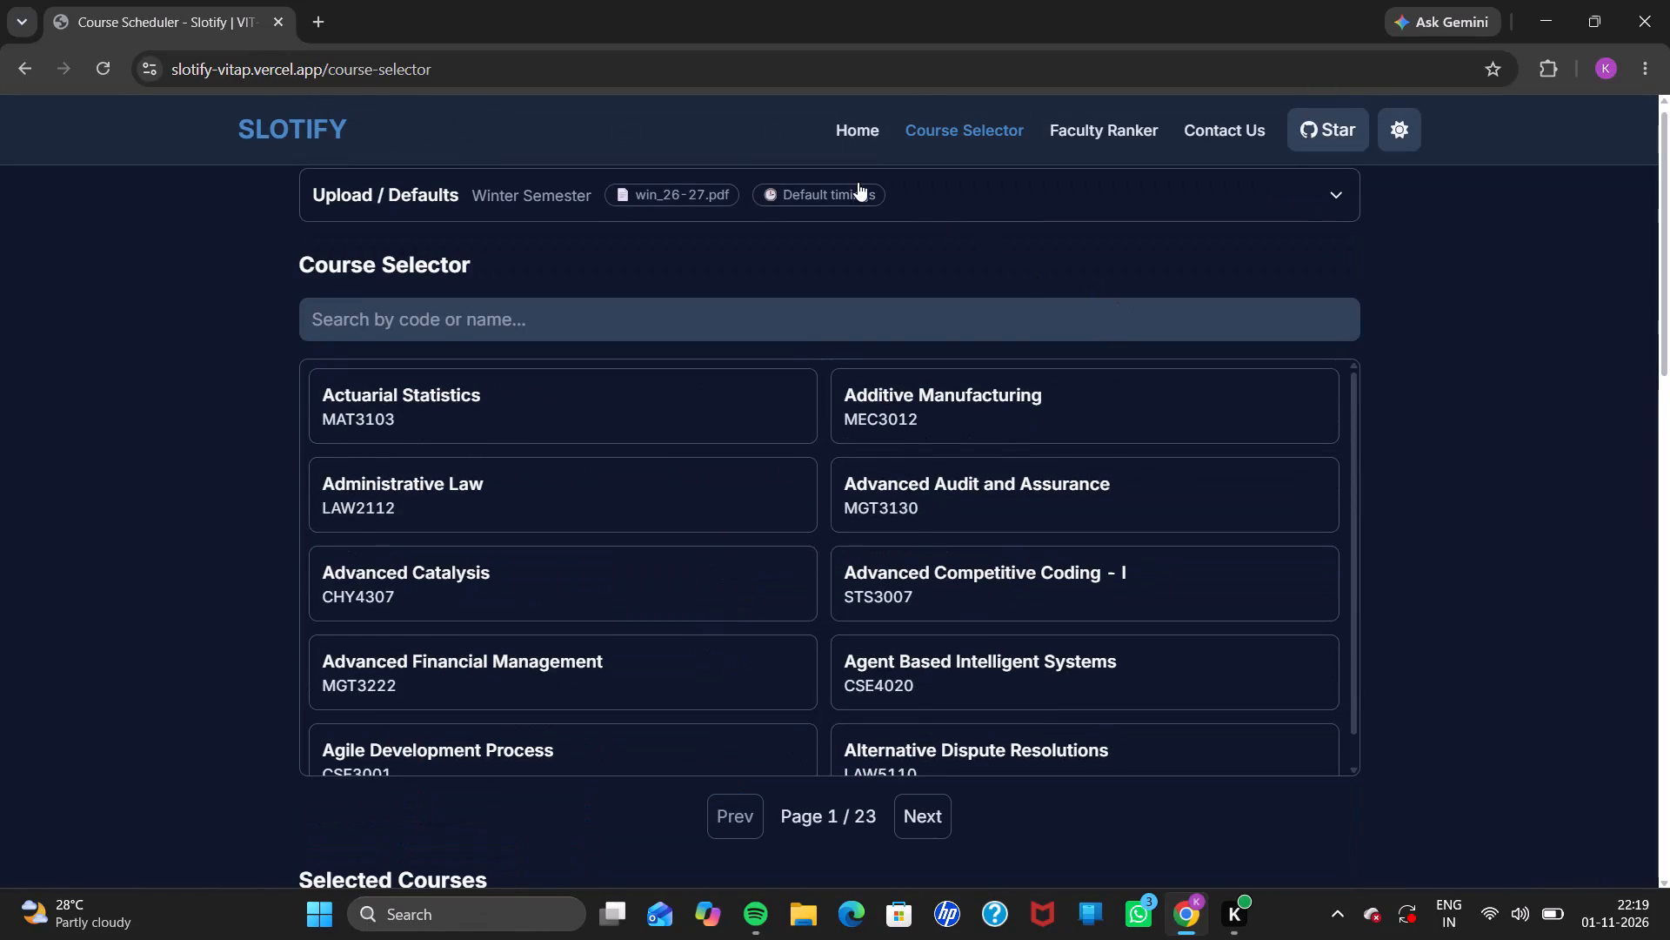
Search the course list for "intro".
{"action": "left_click", "coordinate": [910, 329]}
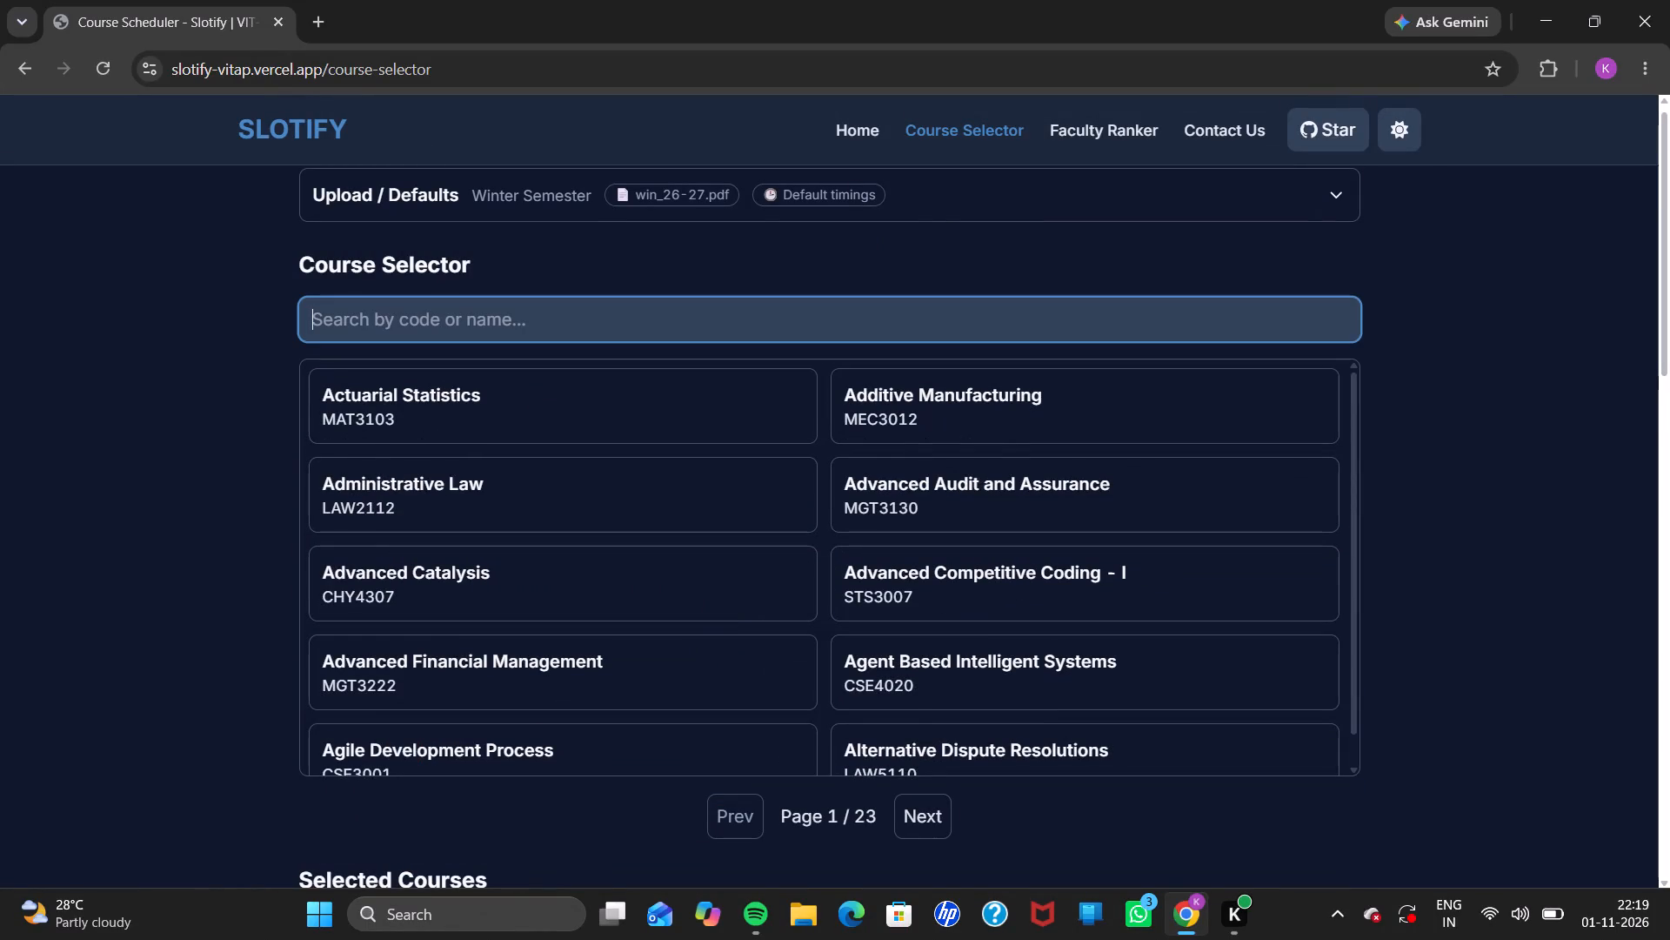
{"action": "type", "text": "int"}
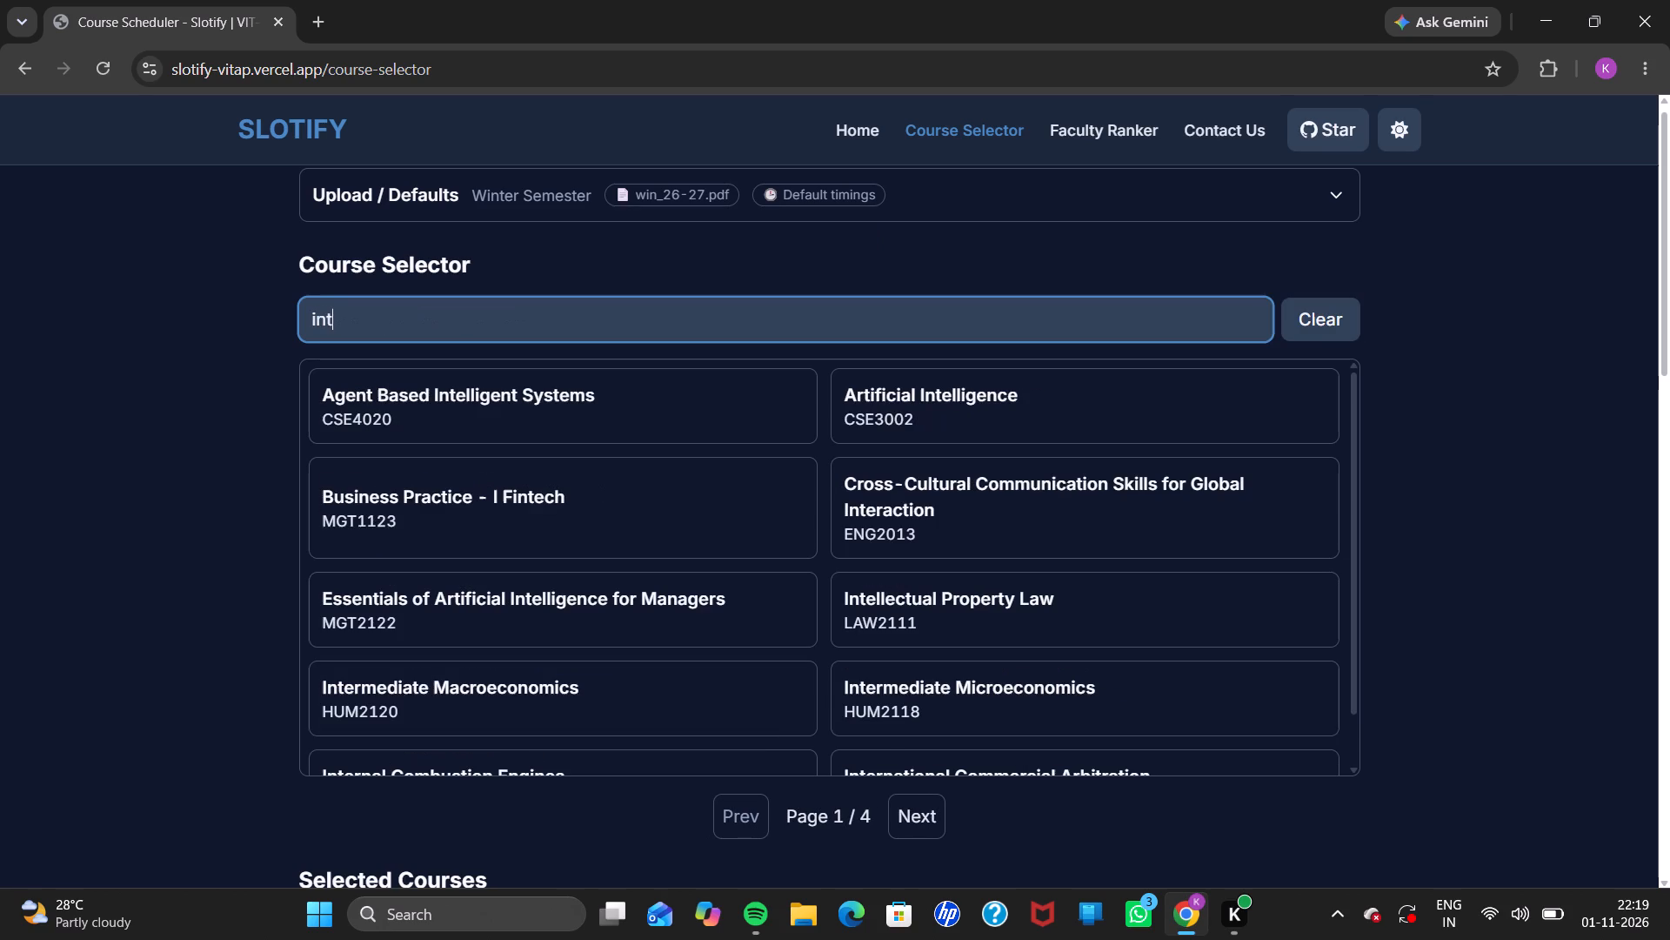
{"action": "type", "text": "ro"}
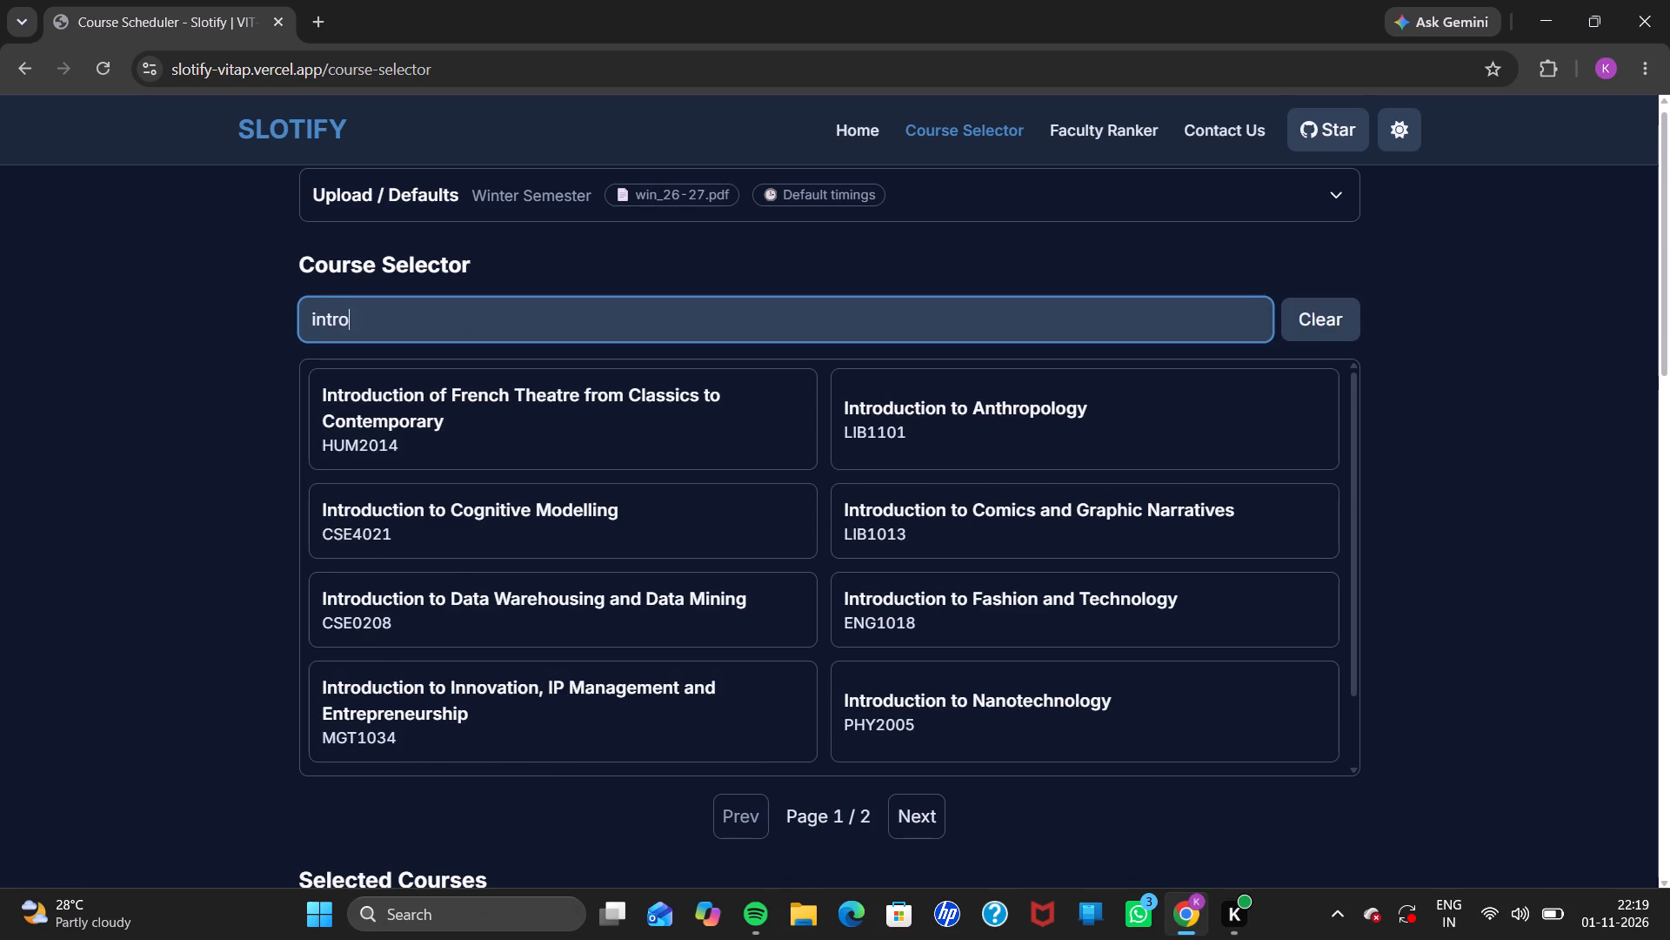
Replace the course search text with "cse" to list the CSE courses.
{"action": "key", "text": "BackSpace"}
{"action": "key", "text": "BackSpace"}
{"action": "key", "text": "BackSpace"}
{"action": "key", "text": "BackSpace"}
{"action": "key", "text": "BackSpace"}
{"action": "key", "text": "BackSpace"}
{"action": "key", "text": "BackSpace"}
{"action": "key", "text": "BackSpace"}
{"action": "key", "text": "BackSpace"}
{"action": "key", "text": "BackSpace"}
{"action": "key", "text": "BackSpace"}
{"action": "type", "text": "cse"}
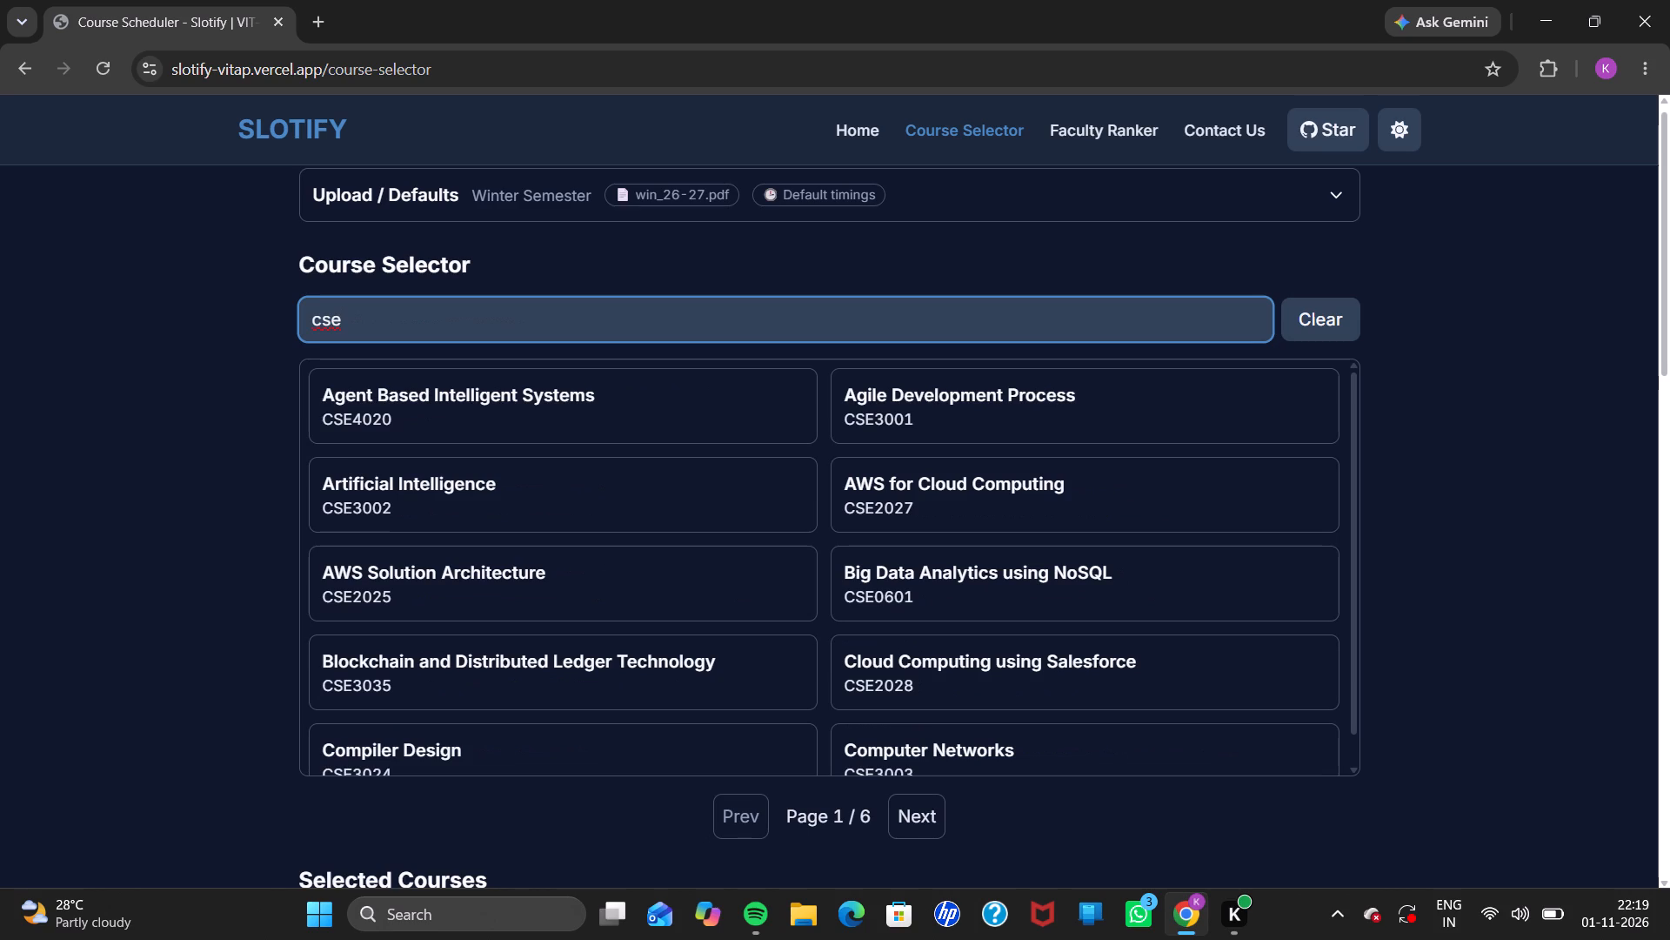
Browse the CSE course results through to page 4 and open the slot options of Introduction to Programming (CSE1022).
{"action": "scroll", "coordinate": [952, 497], "scroll_direction": "down", "scroll_amount": 6}
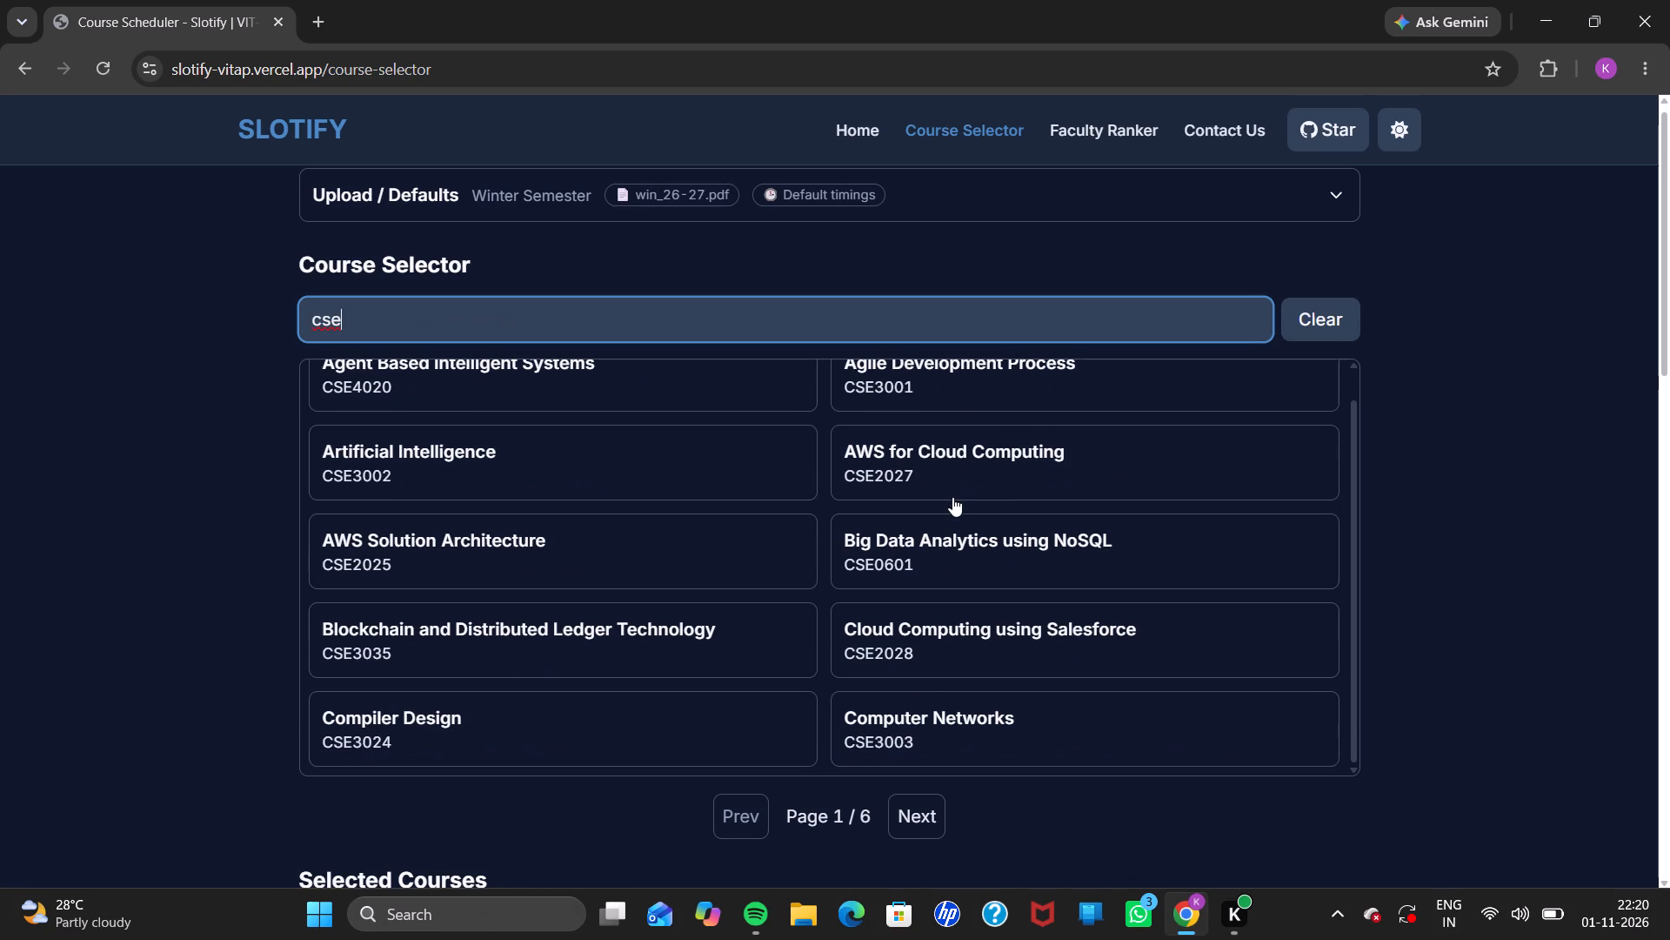
{"action": "left_click", "coordinate": [913, 827]}
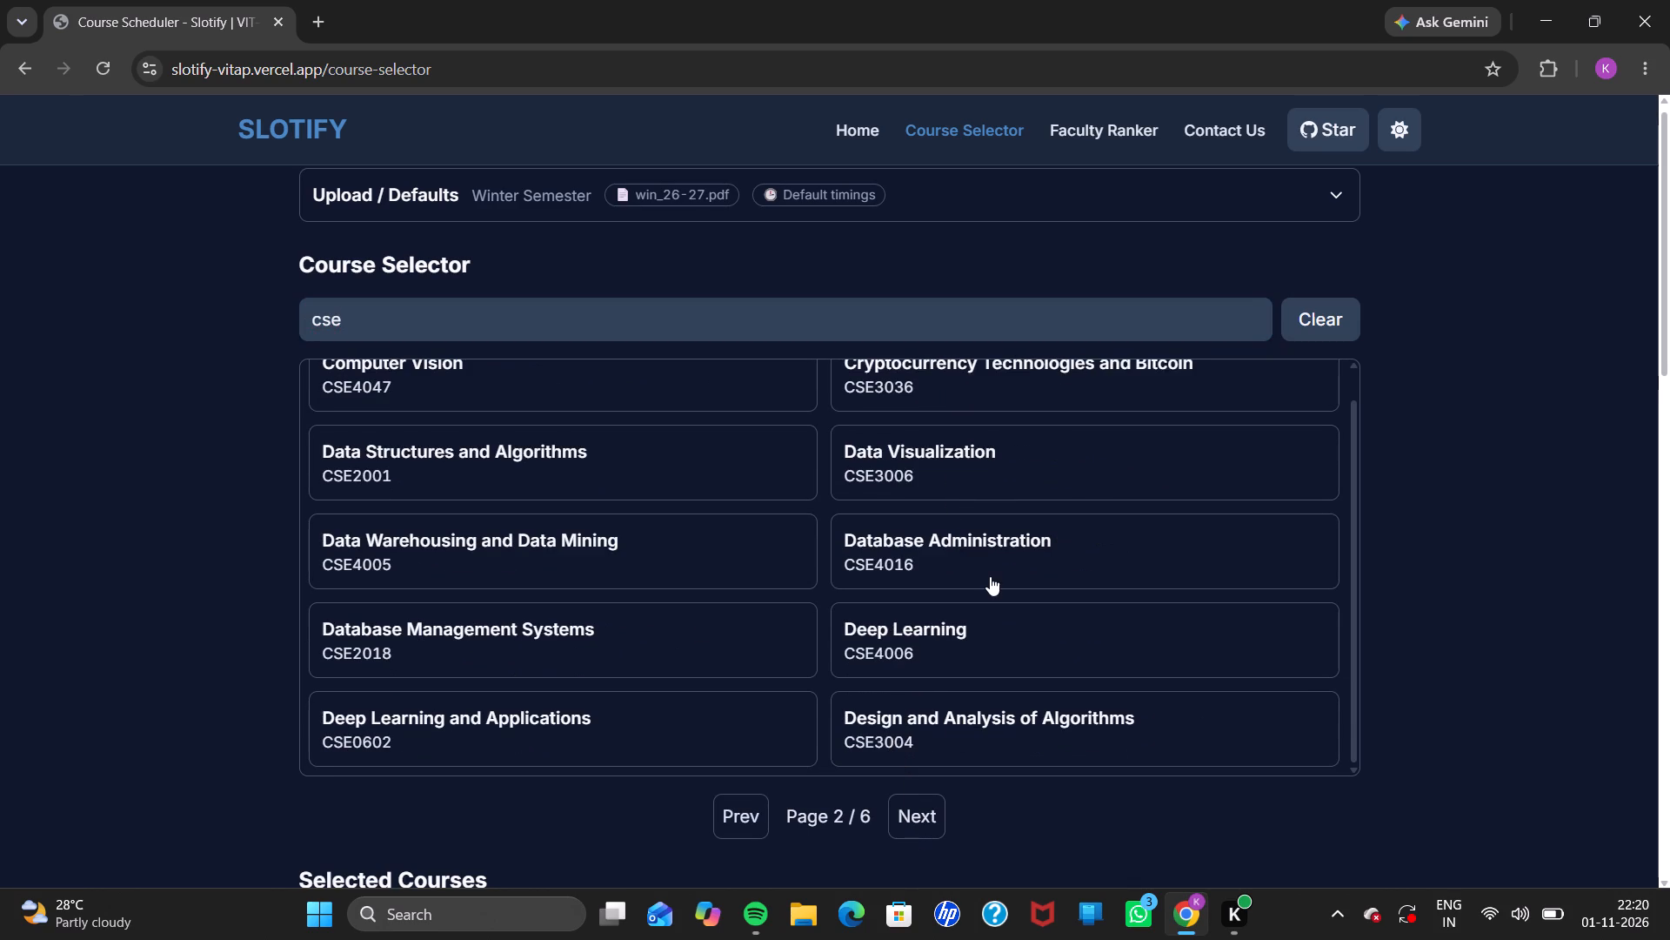
{"action": "scroll", "coordinate": [990, 576], "scroll_direction": "up", "scroll_amount": 4}
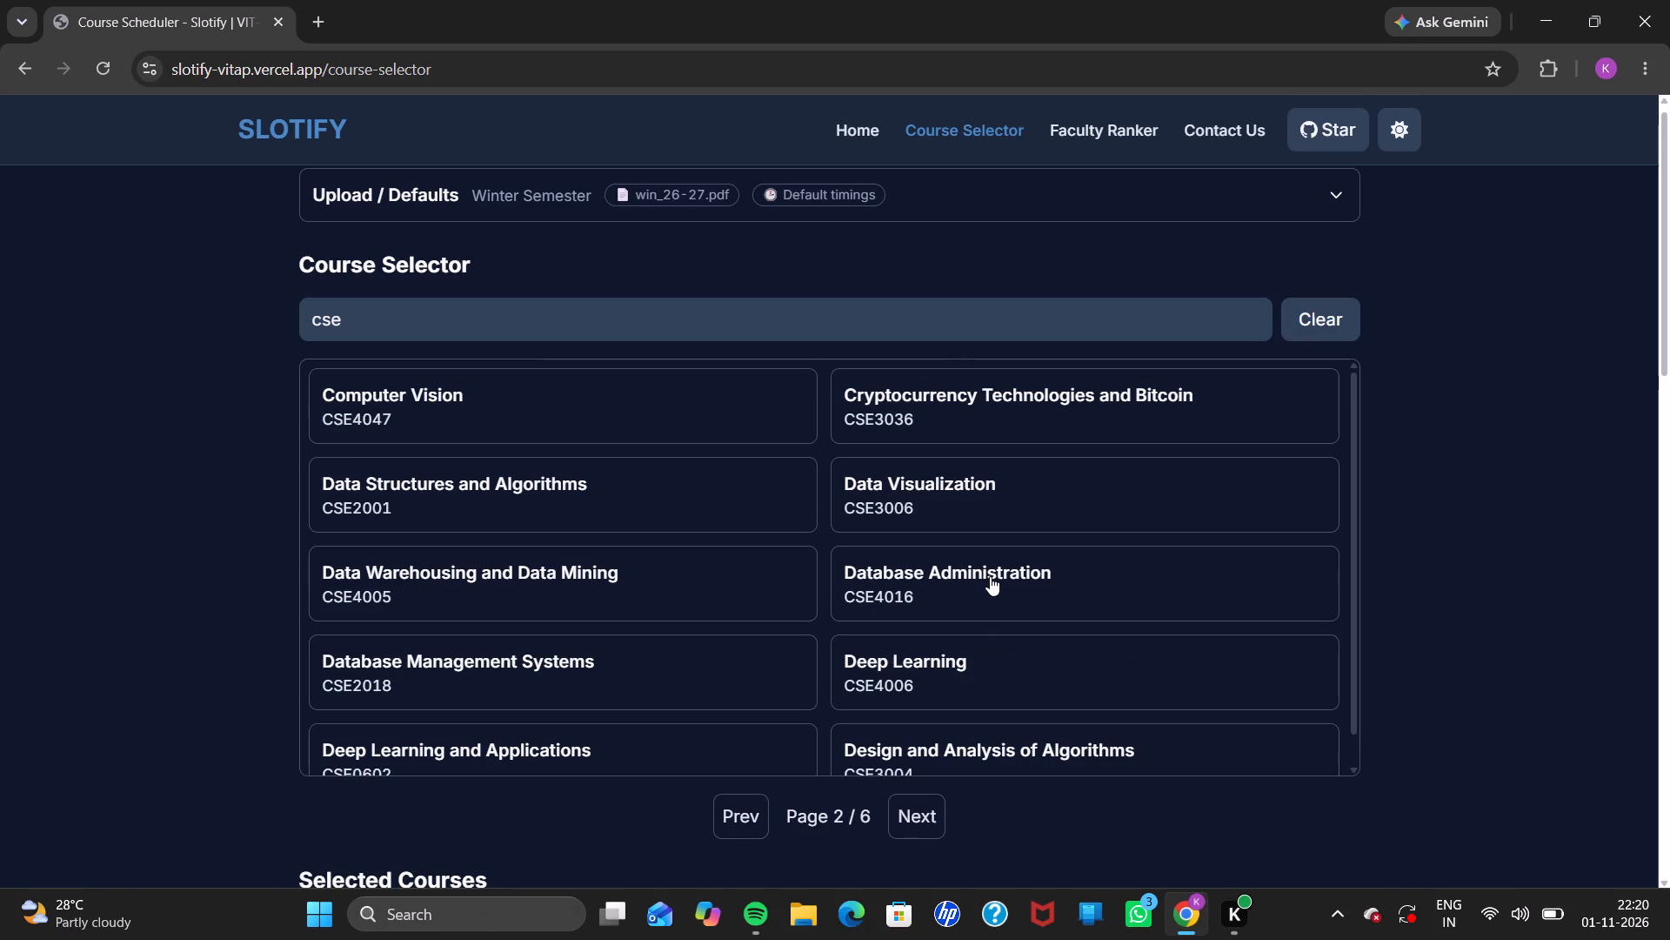
{"action": "scroll", "coordinate": [990, 576], "scroll_direction": "down", "scroll_amount": 3}
{"action": "left_click", "coordinate": [898, 829]}
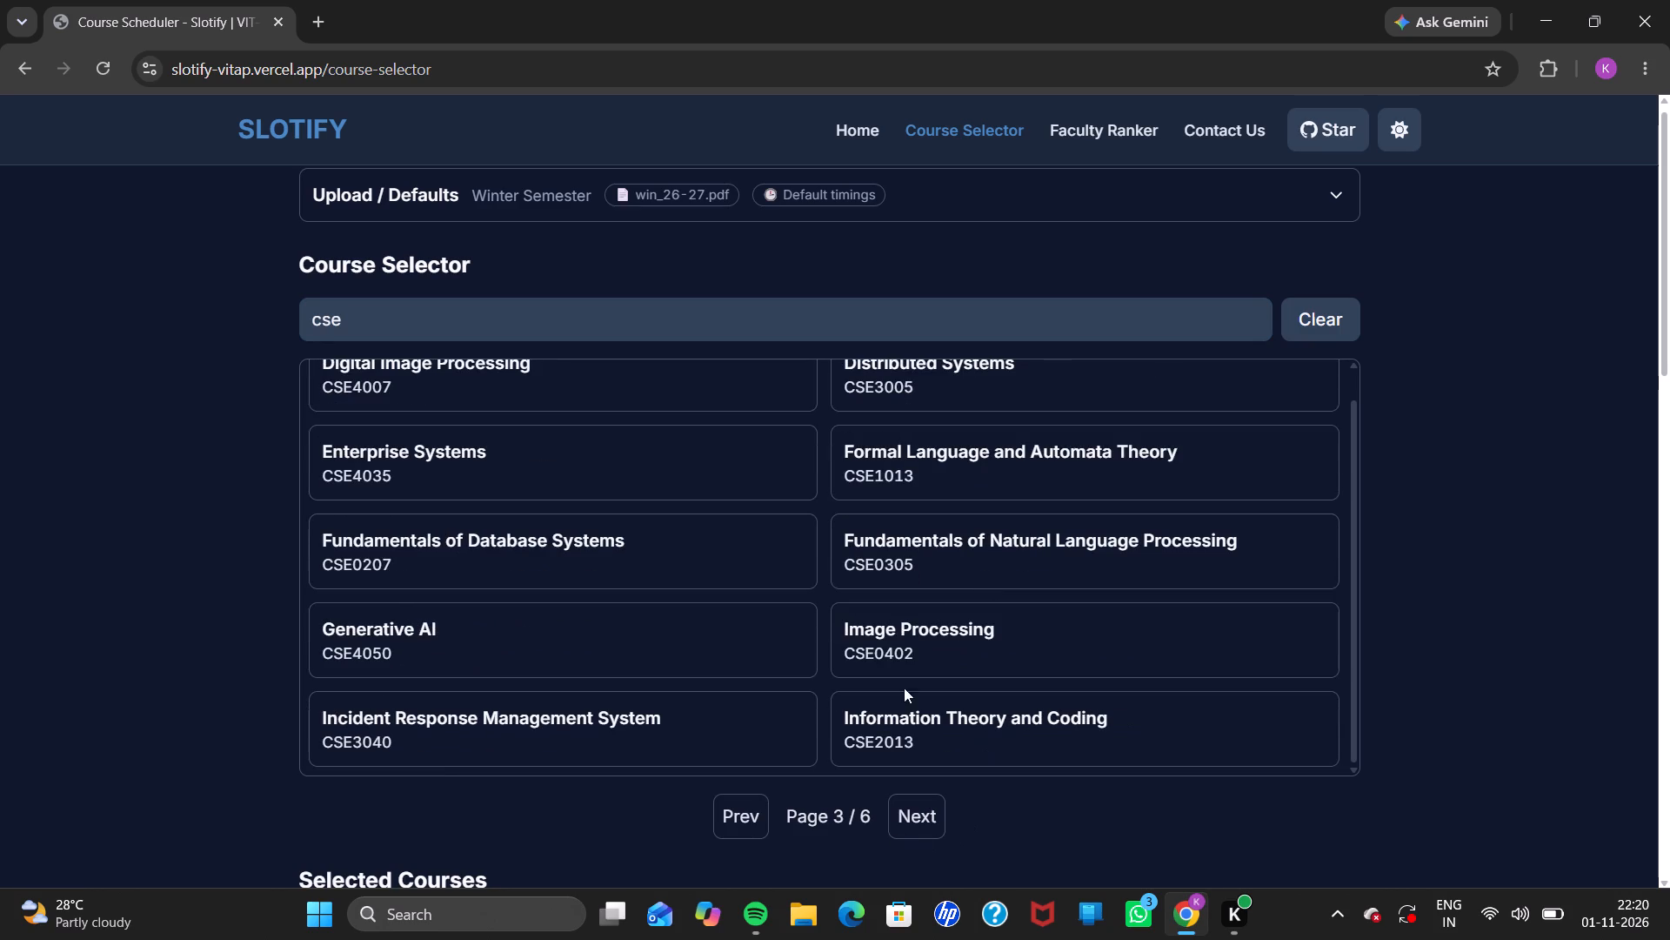
{"action": "left_click", "coordinate": [899, 808]}
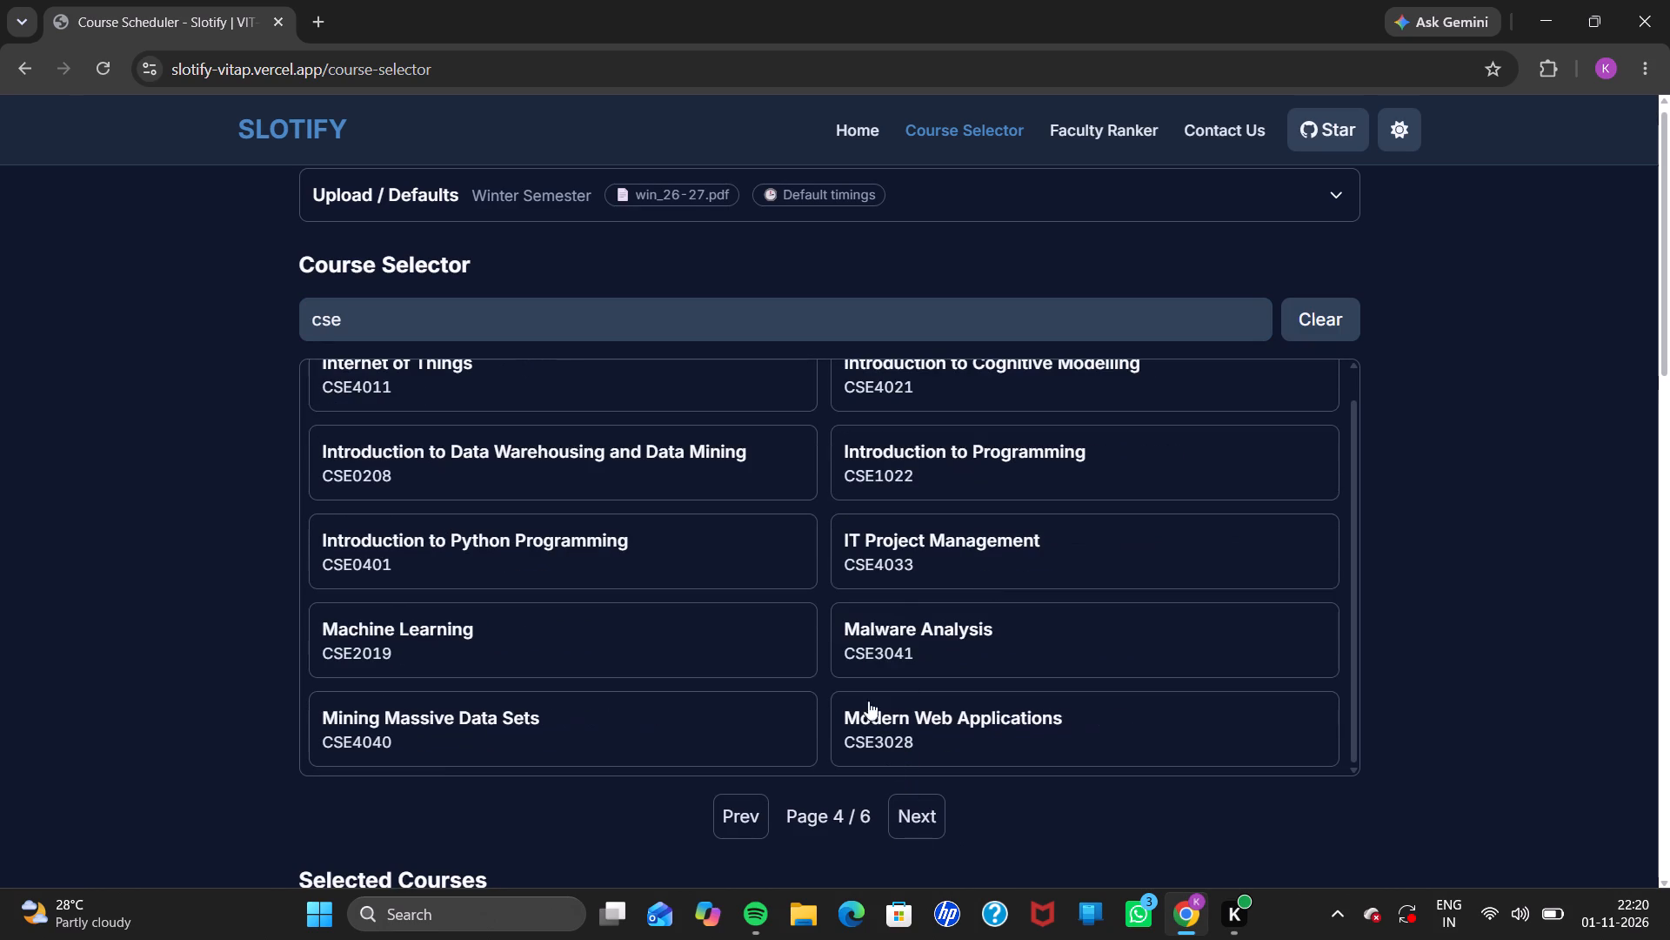
{"action": "scroll", "coordinate": [800, 594], "scroll_direction": "up", "scroll_amount": 1}
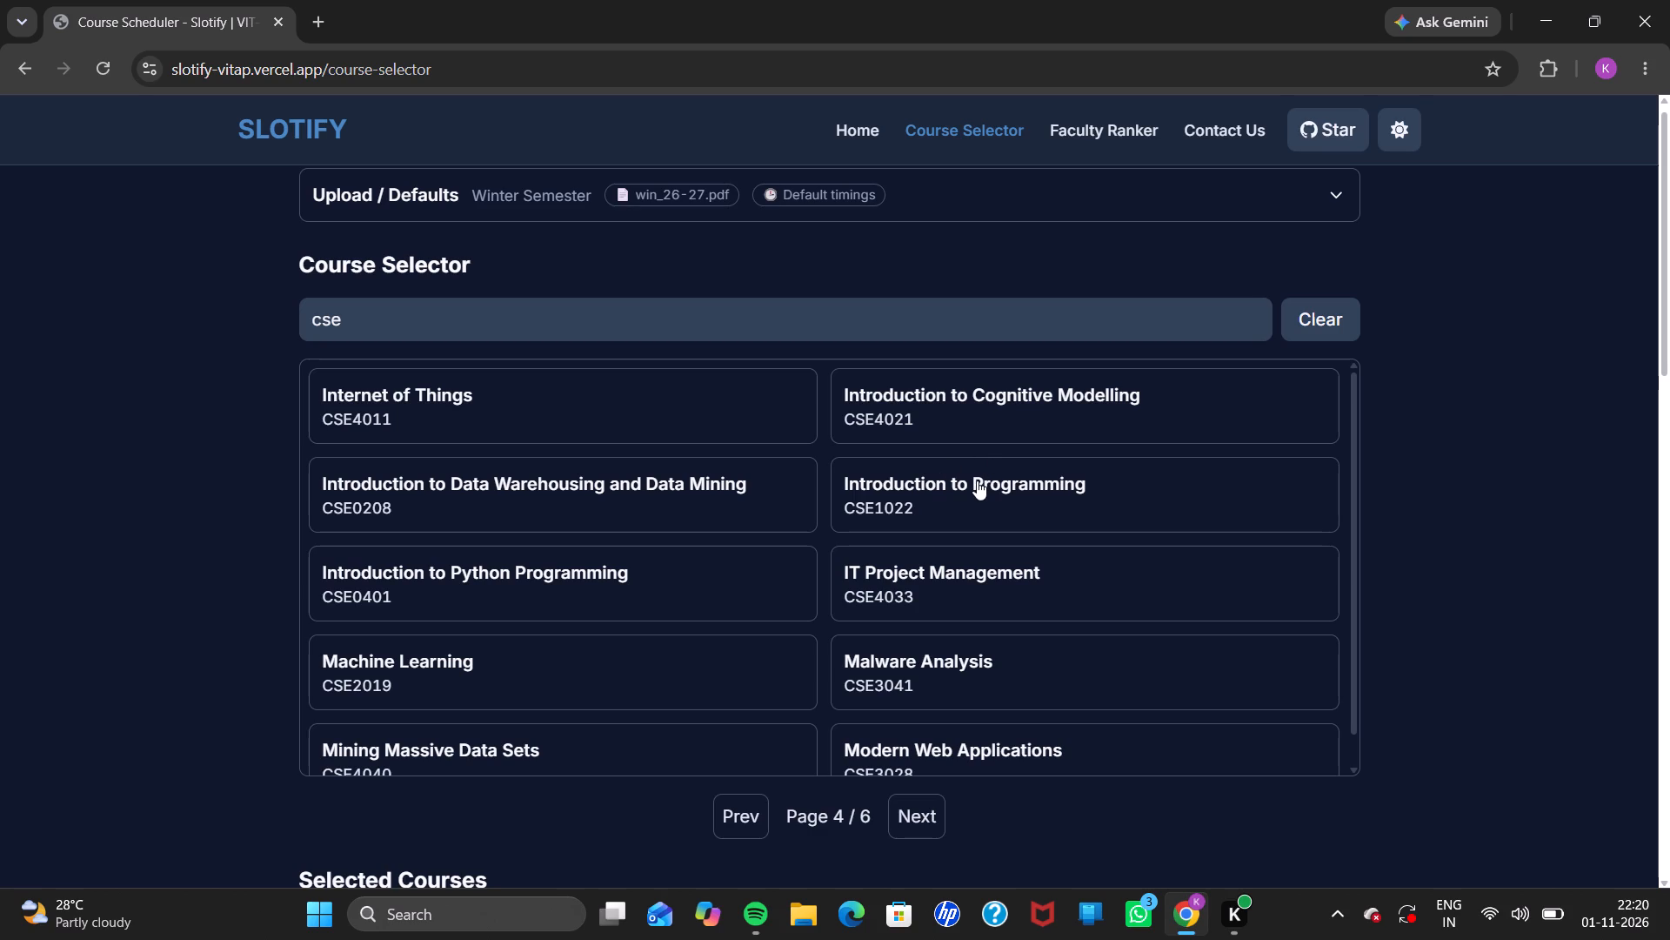
{"action": "left_click", "coordinate": [977, 480]}
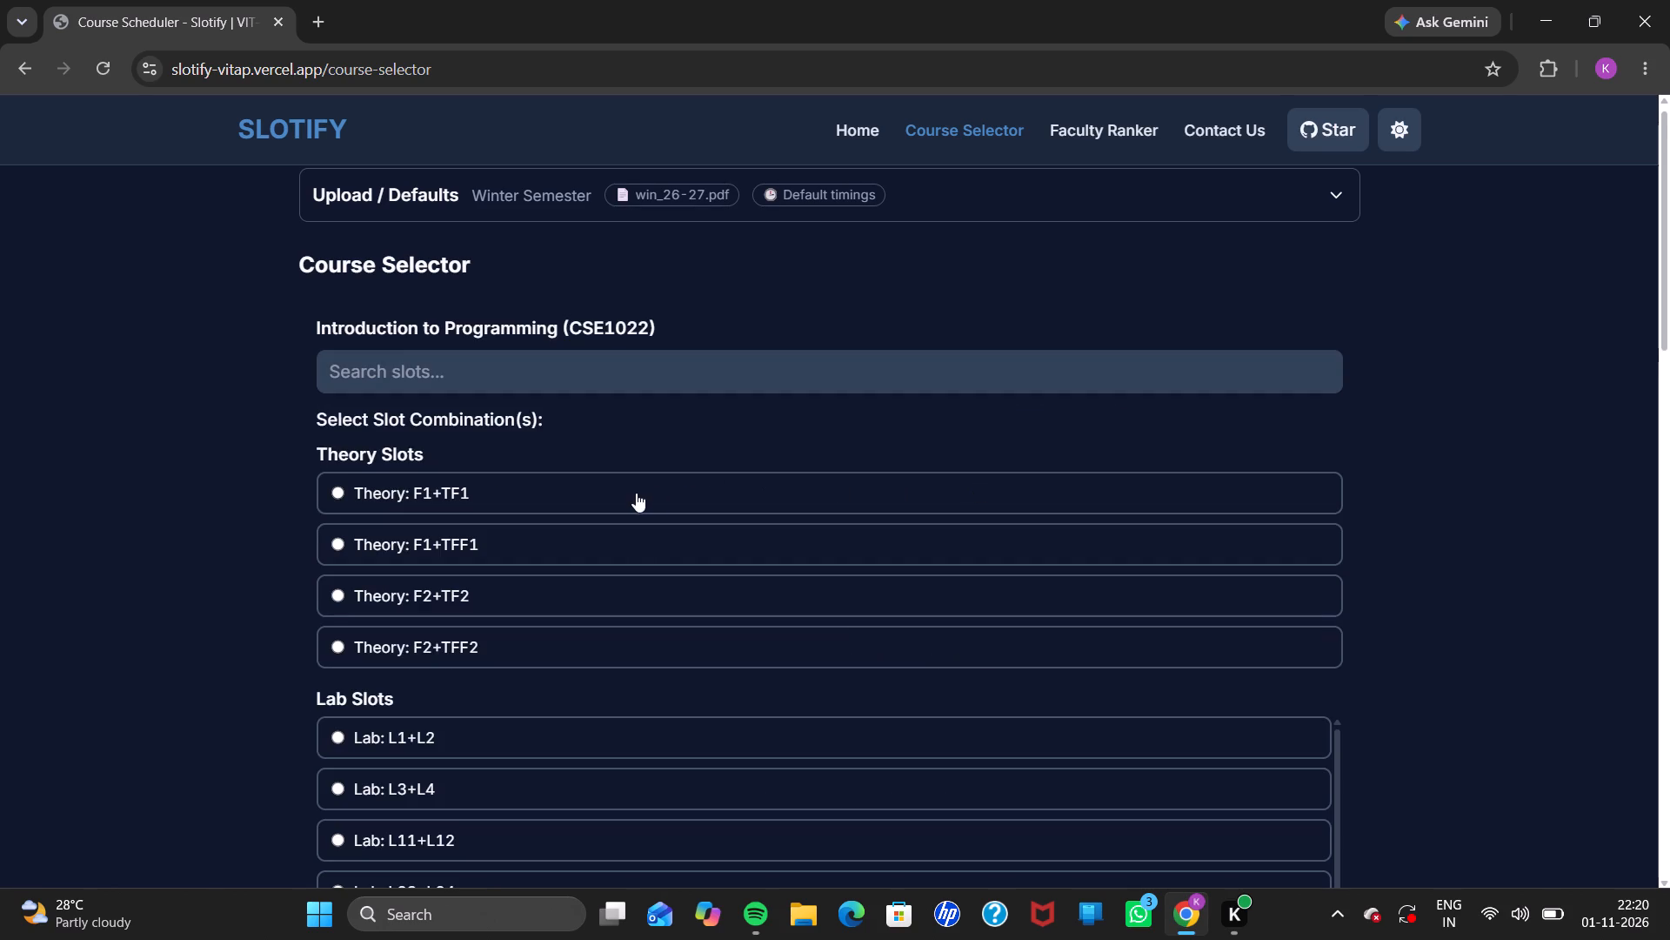
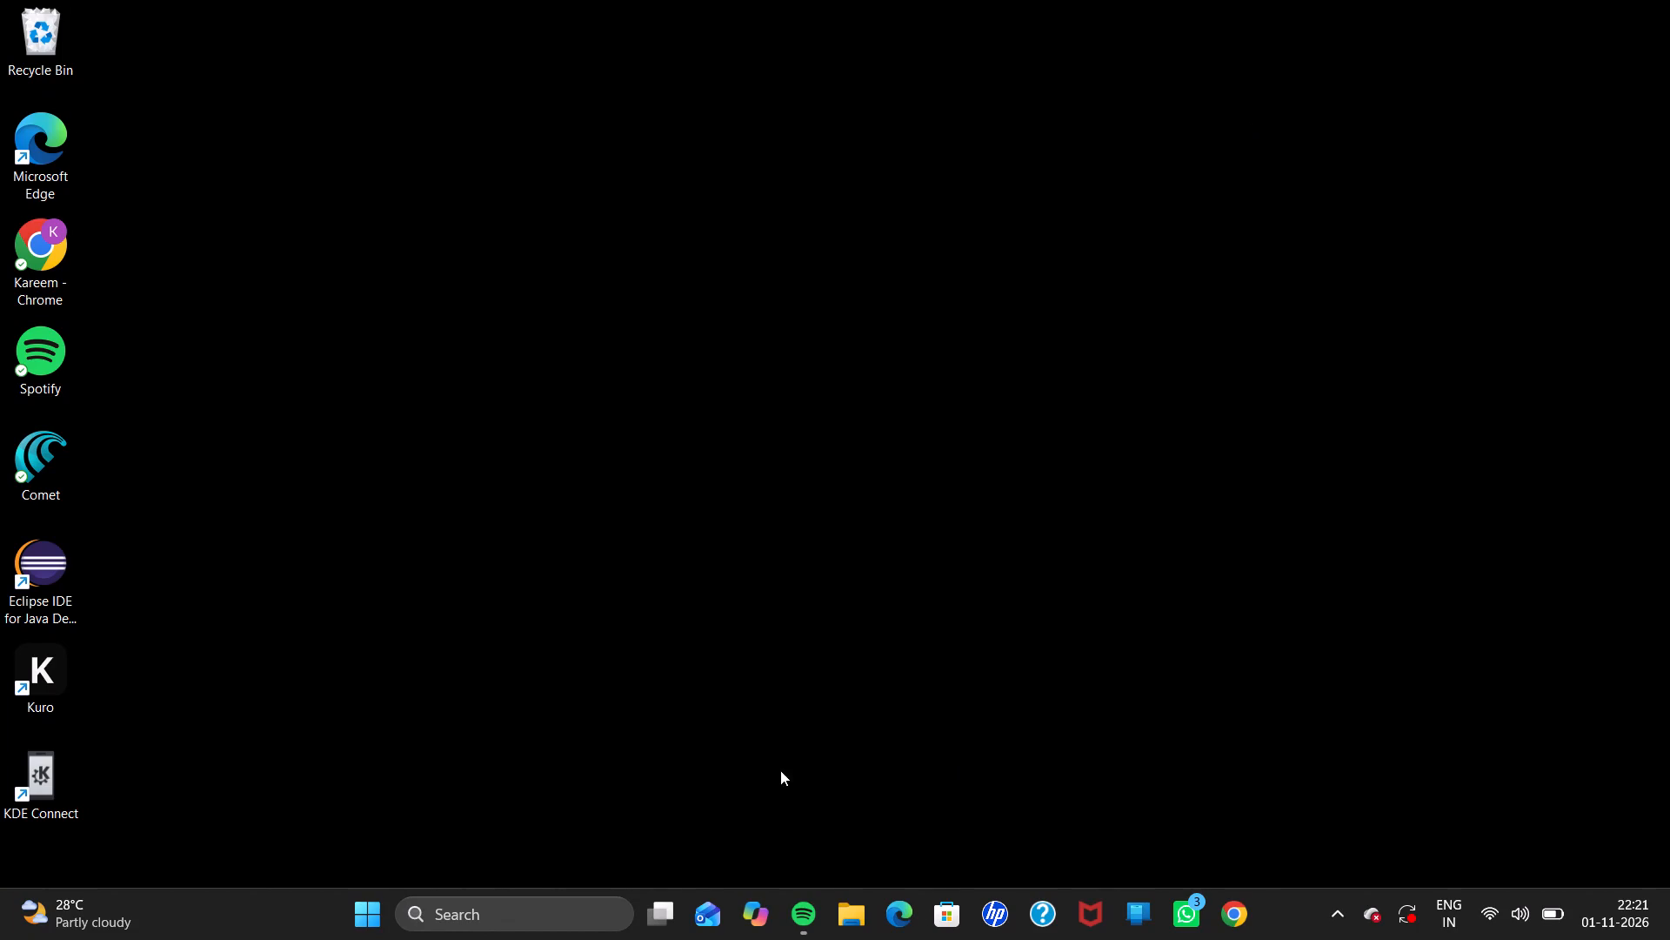
Open the Windows power options and choose a power action for the computer.
{"action": "left_click", "coordinate": [377, 922]}
{"action": "left_click", "coordinate": [970, 836]}
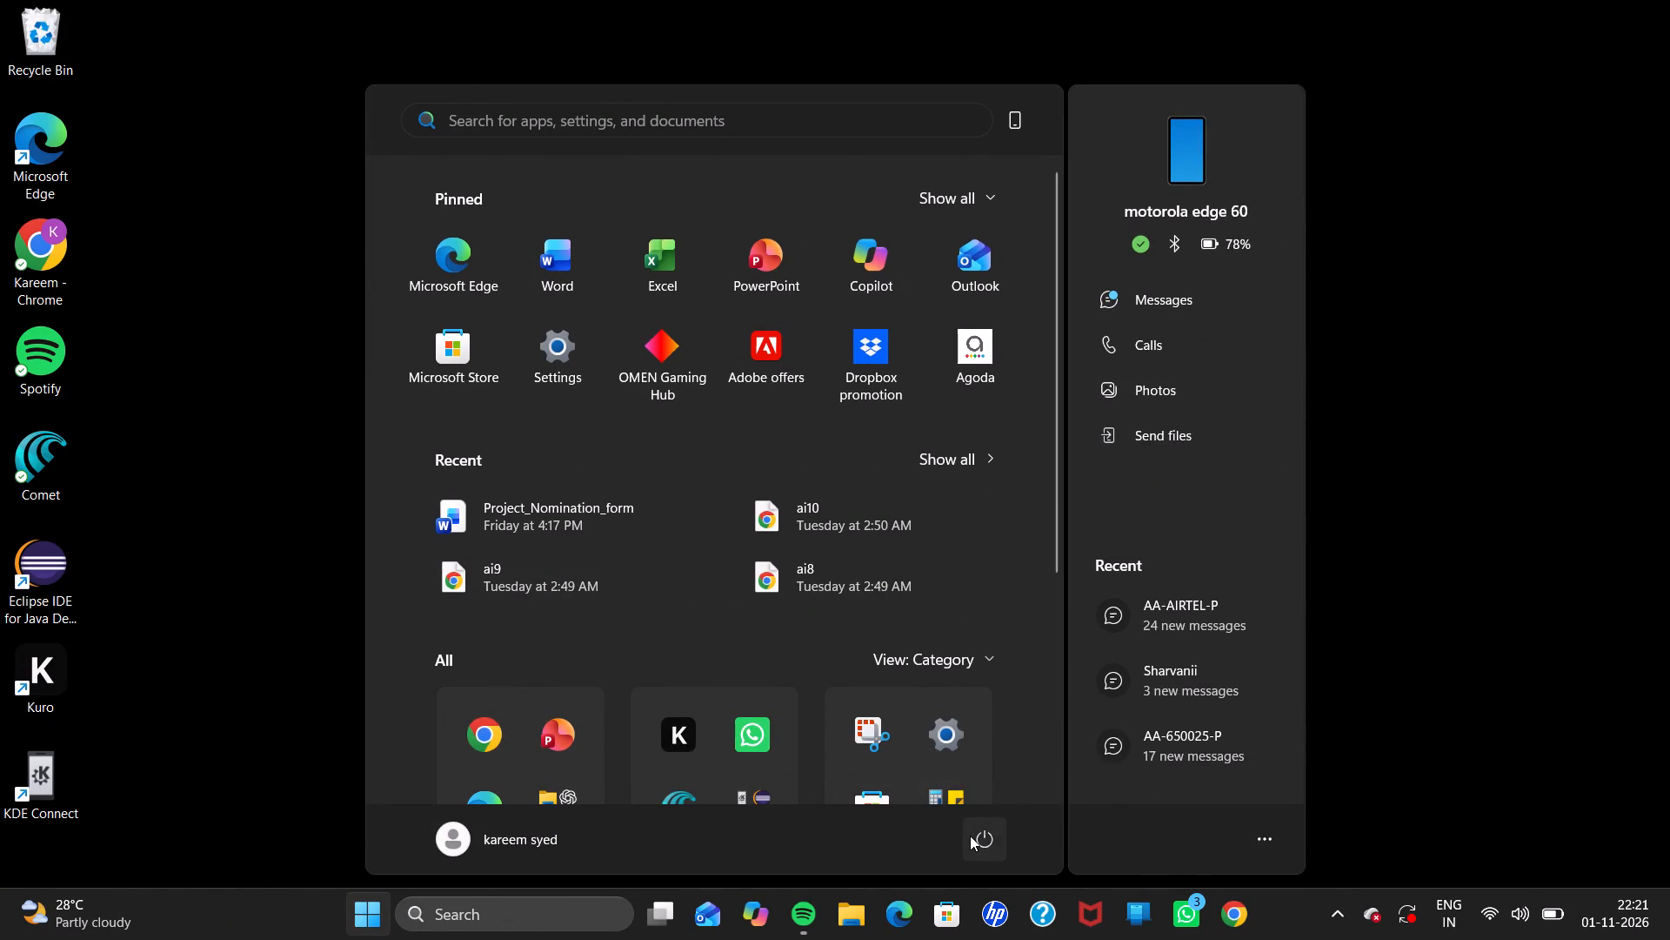
{"action": "left_click", "coordinate": [999, 767]}
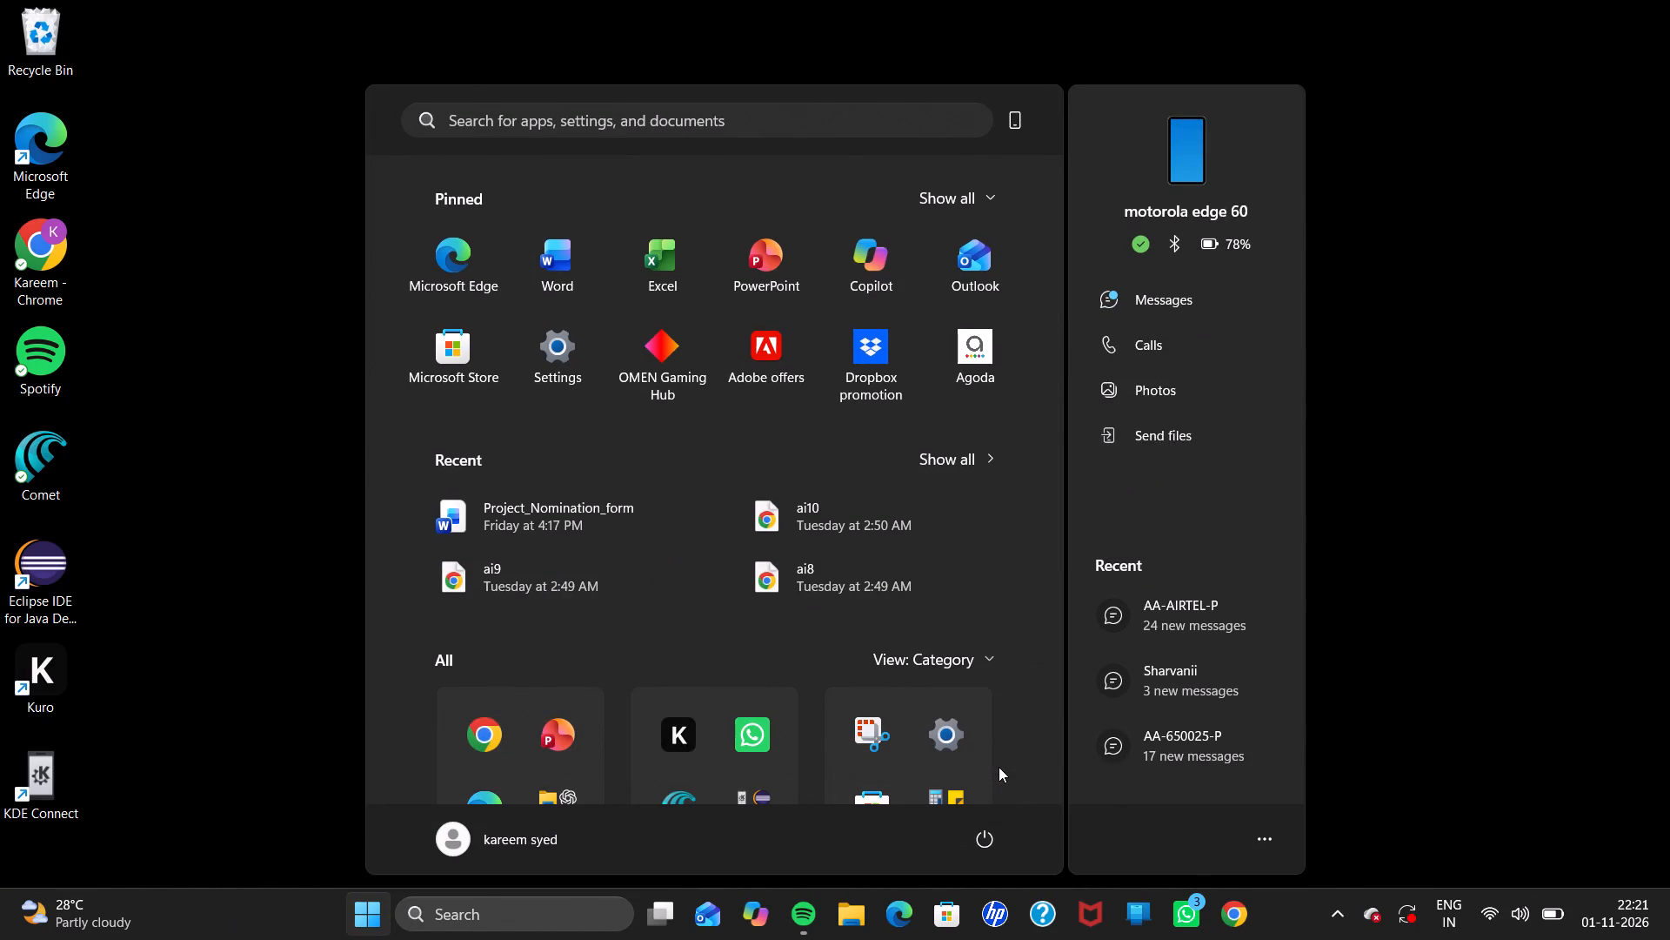